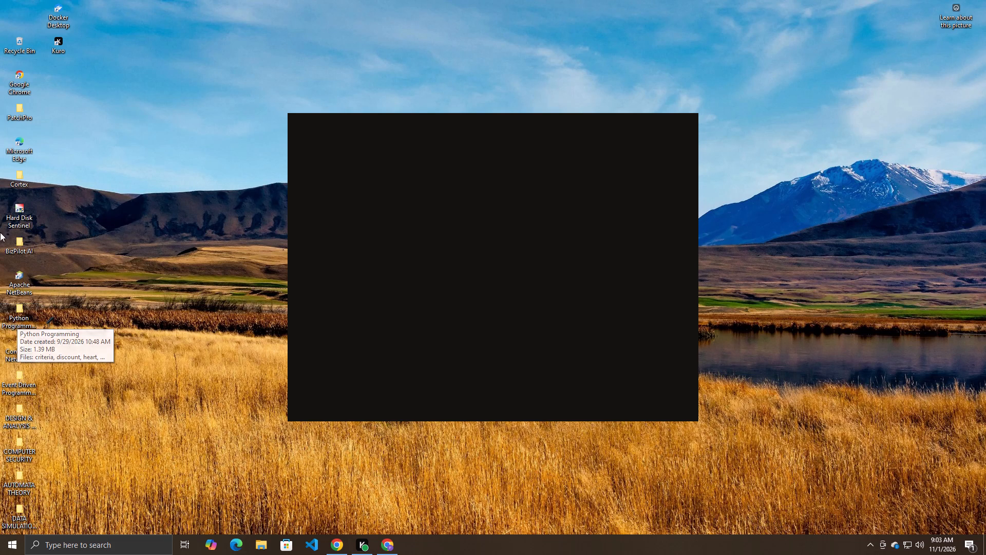
# Rearrange the desktop shortcuts, putting Docker Desktop at the top of the first column and Kuro at the top of the second.
pyautogui.moveTo(57, 19); pyautogui.dragTo(2, 18)
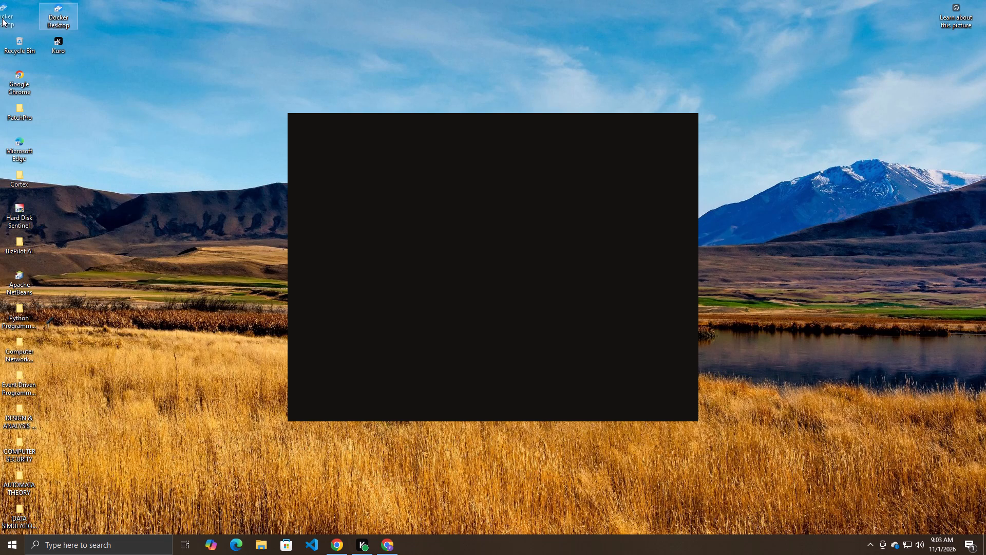
pyautogui.moveTo(2, 18); pyautogui.dragTo(6, 17)
pyautogui.moveTo(57, 42); pyautogui.dragTo(58, 41)
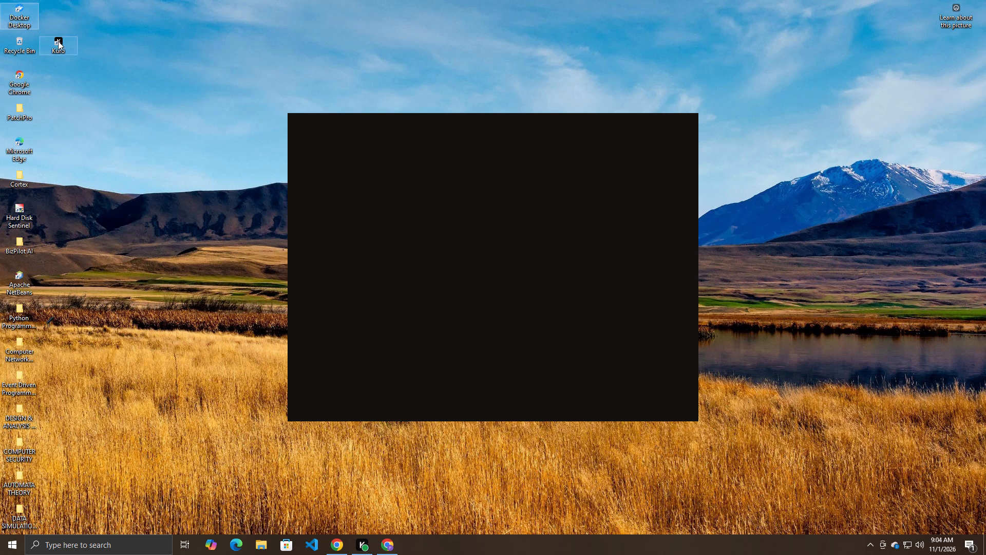
pyautogui.moveTo(58, 41); pyautogui.dragTo(55, 3)
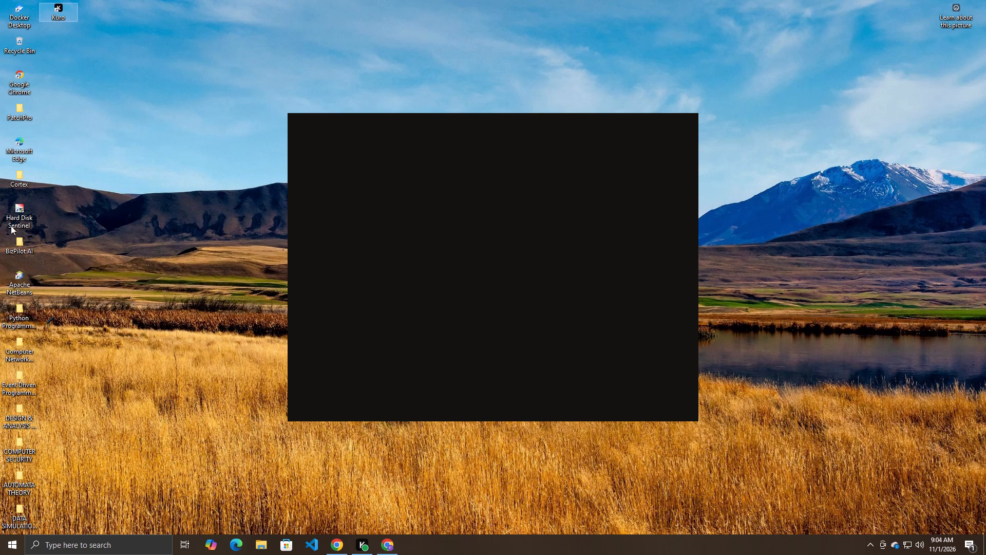
# Open the BIZPILOT AI Word document from the BizPilot AI desktop folder and maximize its window.
pyautogui.rightClick(11, 243)
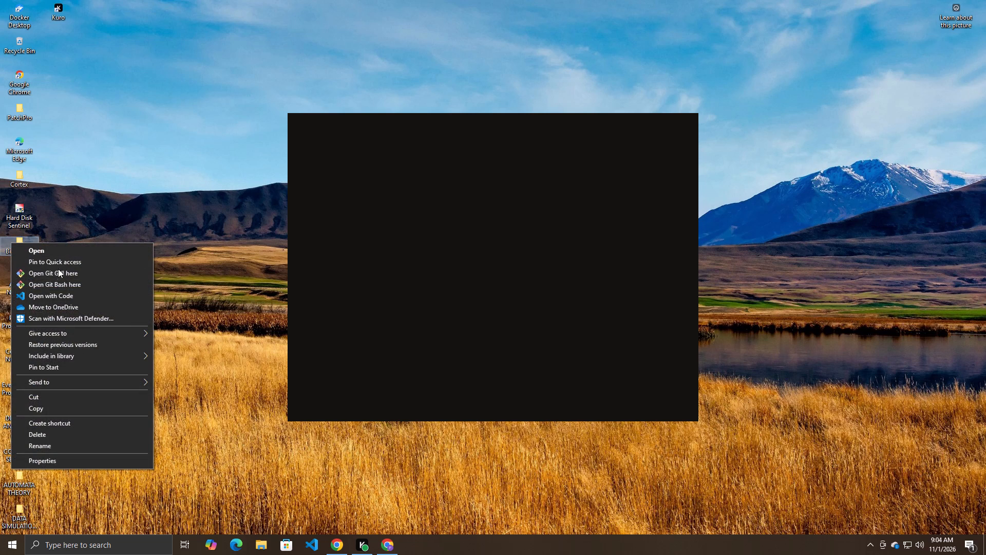
pyautogui.click(54, 251)
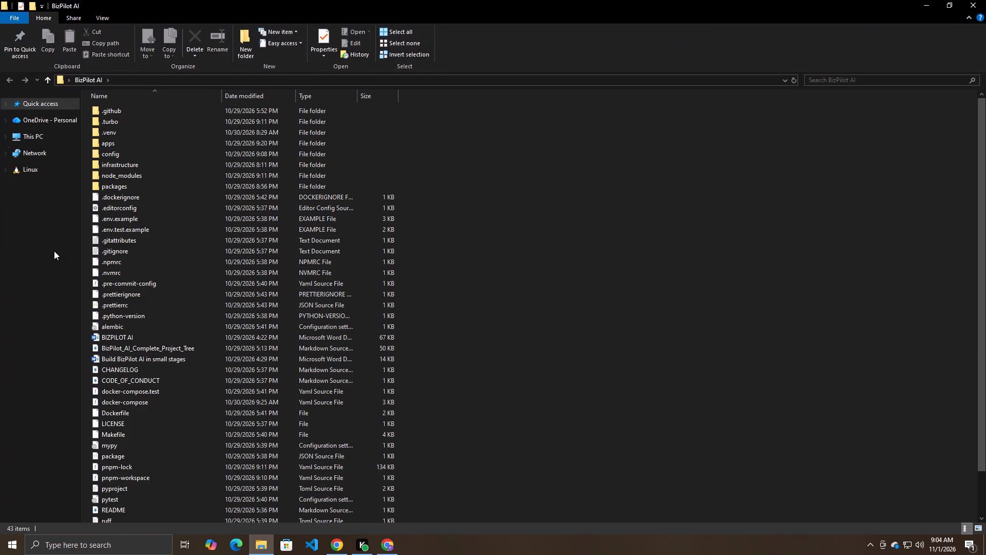
pyautogui.scroll(-11, 161, 344)
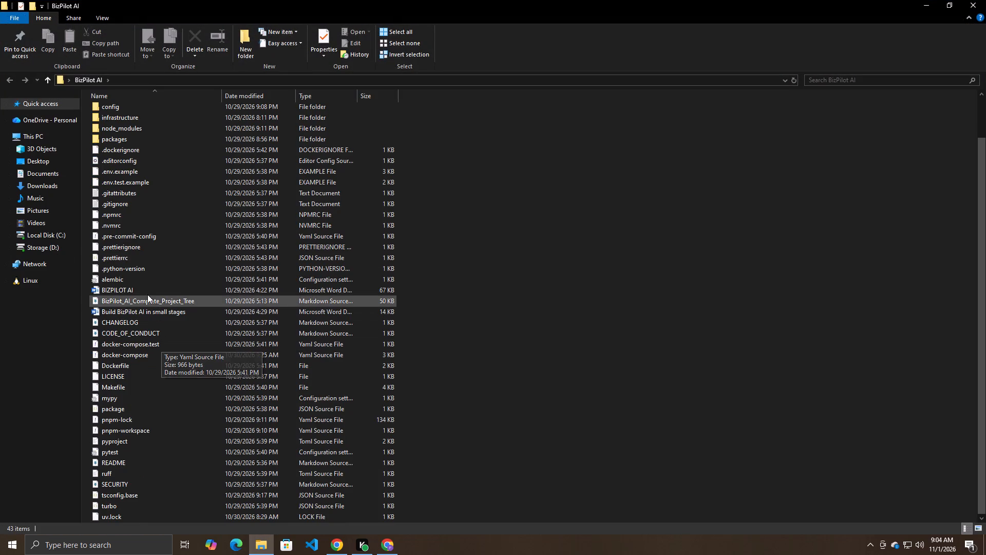
pyautogui.rightClick(138, 285)
pyautogui.rightClick(125, 286)
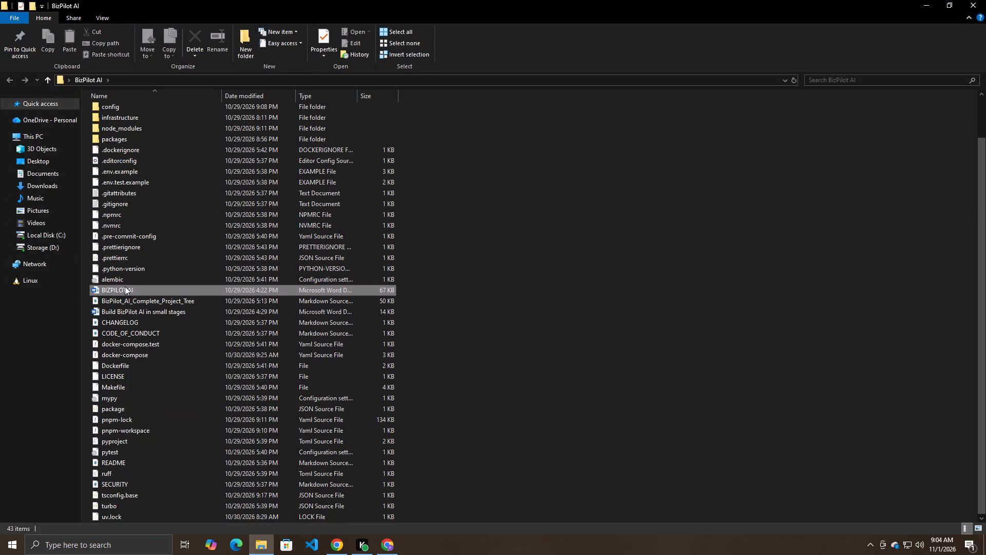
pyautogui.click(147, 293)
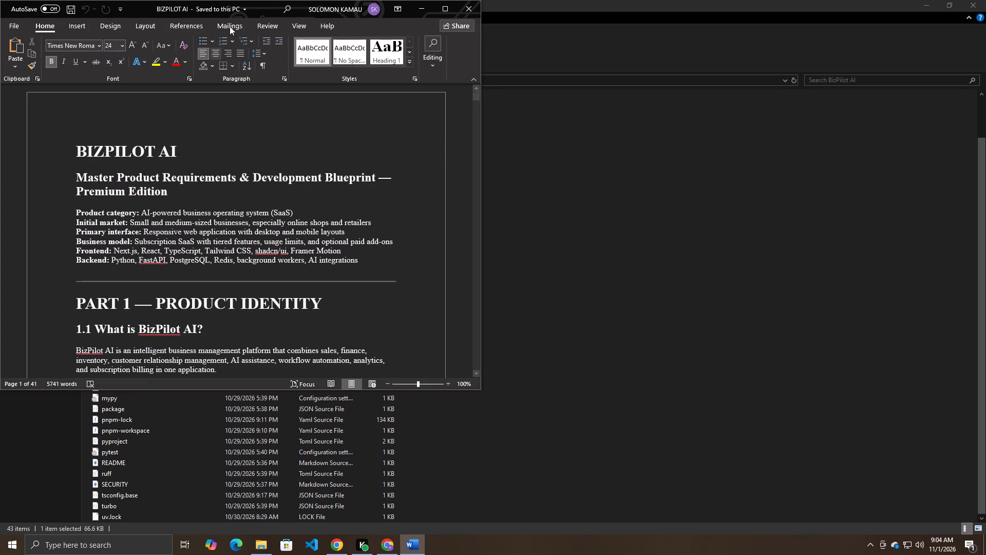
pyautogui.click(446, 3)
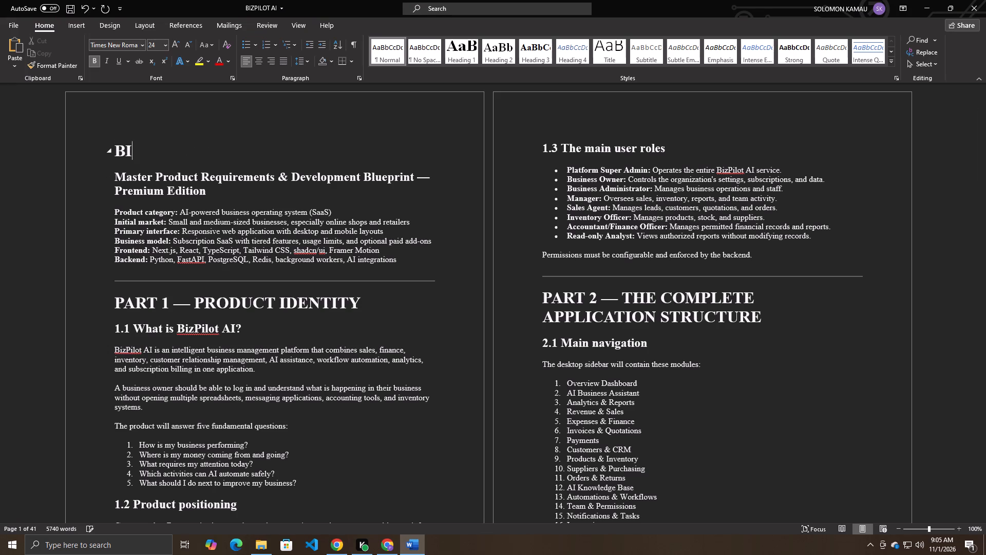
pyautogui.press('BackSpace')
pyautogui.press('BackSpace')
pyautogui.hotkey('ctrl', 'v')
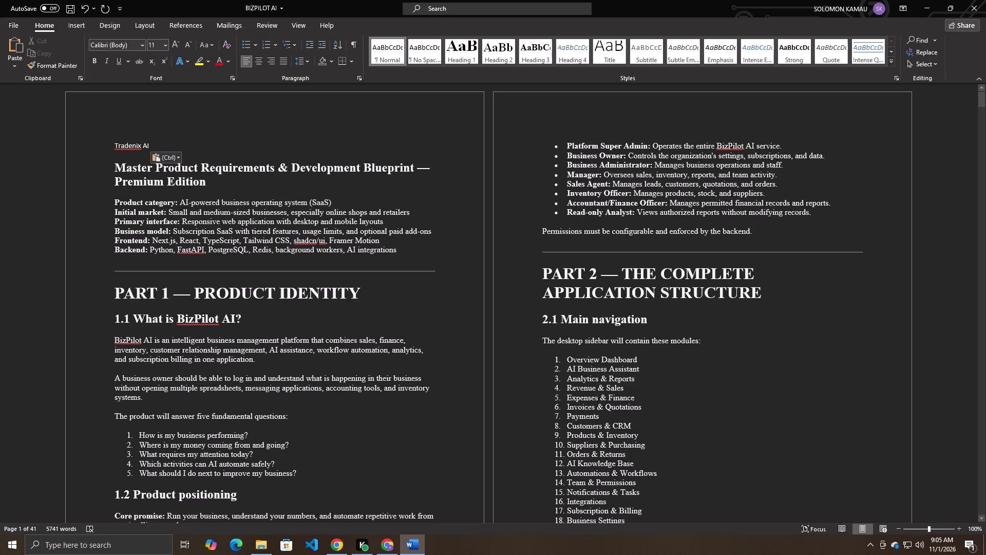
# Format the "Tradenix AI" title as bold with a font size of 36.
pyautogui.moveTo(150, 146); pyautogui.dragTo(112, 141)
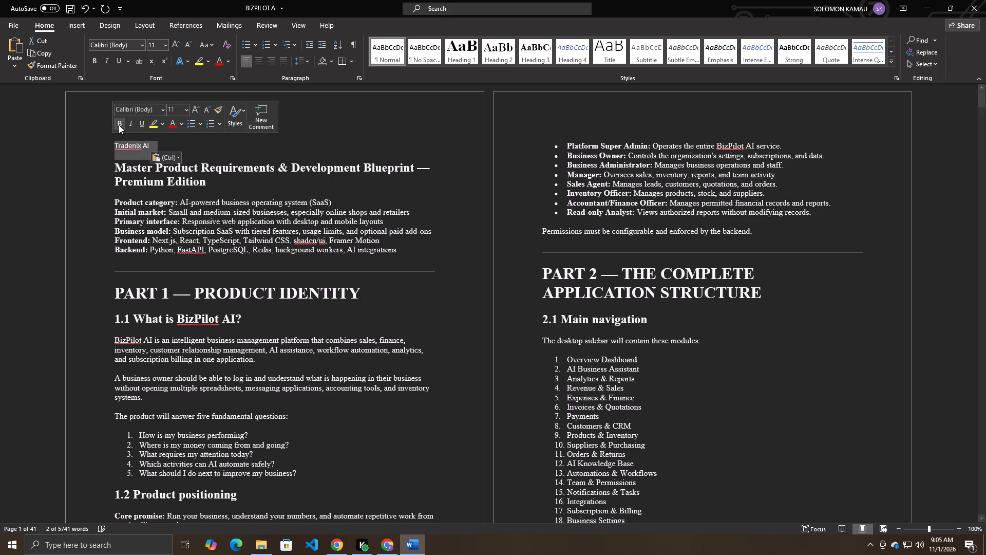
pyautogui.click(119, 125)
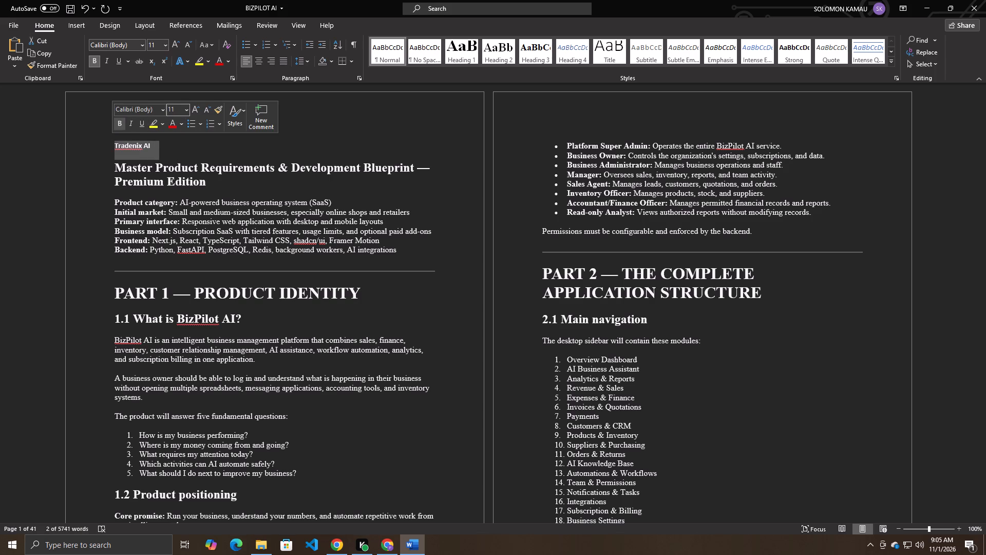
pyautogui.click(184, 110)
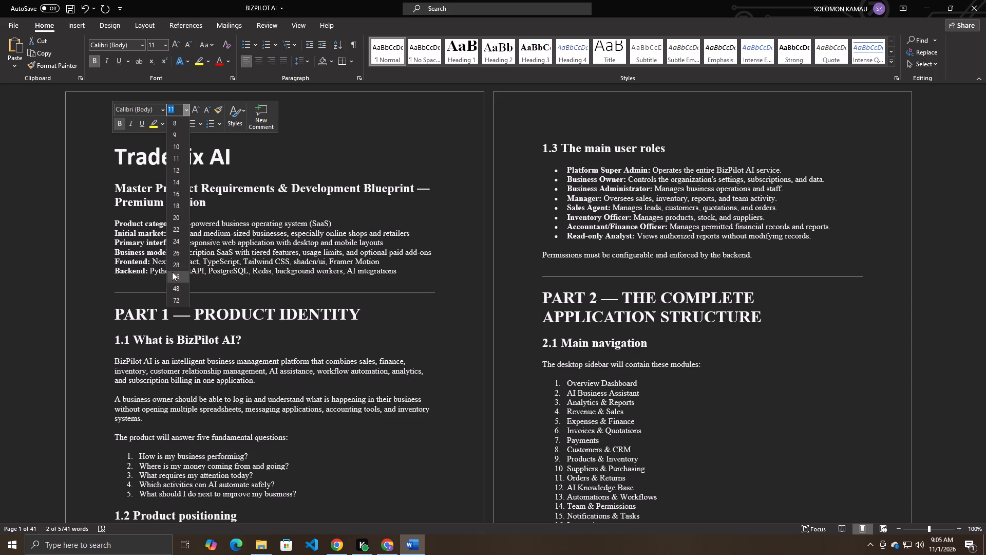
pyautogui.click(277, 141)
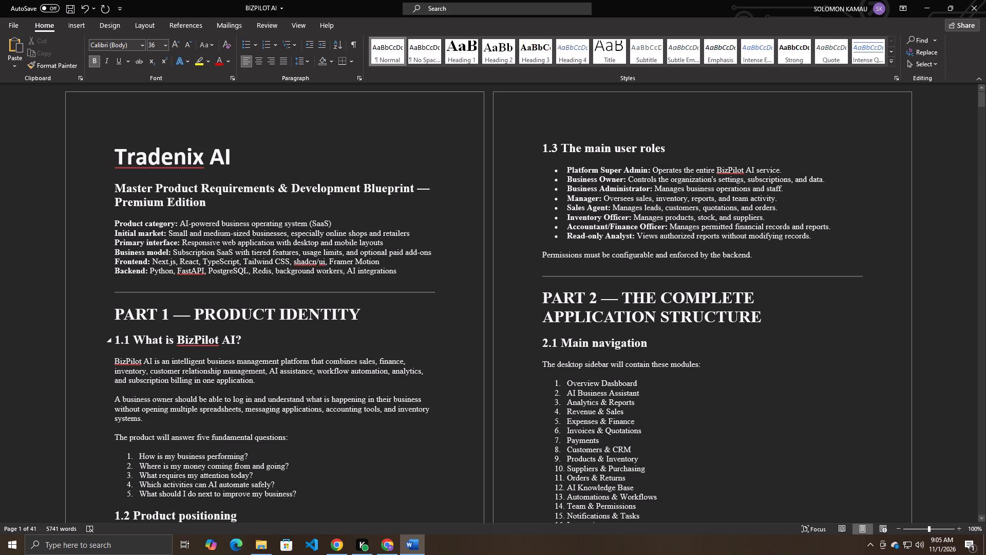
# Replace "BizPilot" in heading 1.1 with the copied name and fix spacing and the duplicate "AI" so it reads "What is Tradenix AI?".
pyautogui.moveTo(220, 341); pyautogui.dragTo(207, 341)
pyautogui.moveTo(207, 341); pyautogui.dragTo(174, 337)
pyautogui.hotkey('ctrl', 'v')
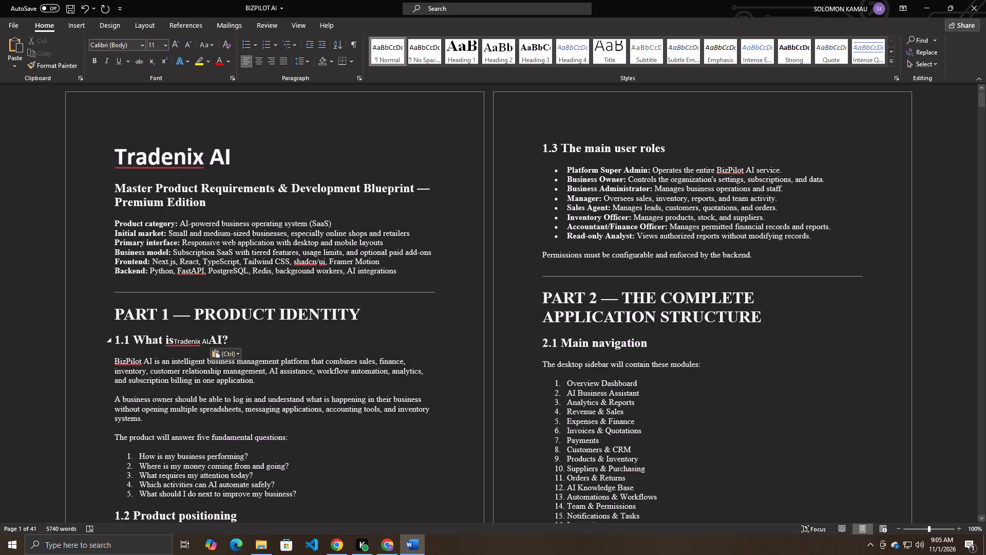
pyautogui.click(174, 338)
pyautogui.press('space')
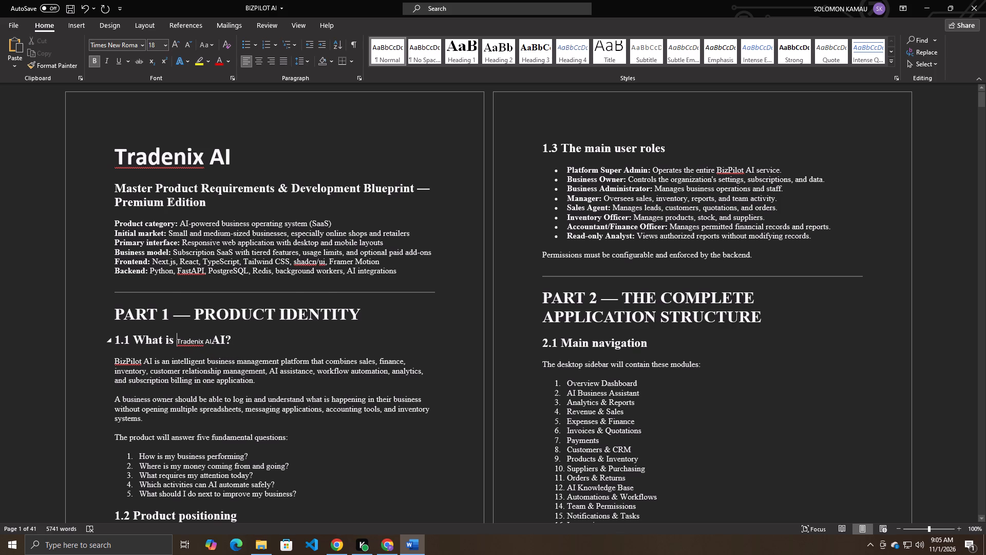
pyautogui.click(212, 341)
pyautogui.press('BackSpace')
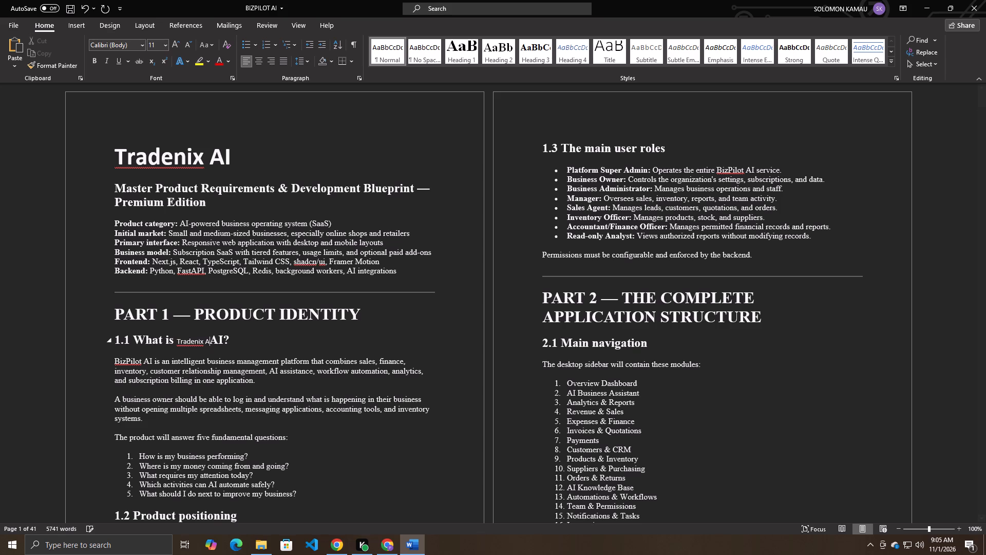
pyautogui.press('BackSpace')
# Set the word "Tradenix" in heading 1.1 to font size 18 and make it bold.
pyautogui.moveTo(205, 343); pyautogui.dragTo(200, 343)
pyautogui.moveTo(200, 343); pyautogui.dragTo(186, 340)
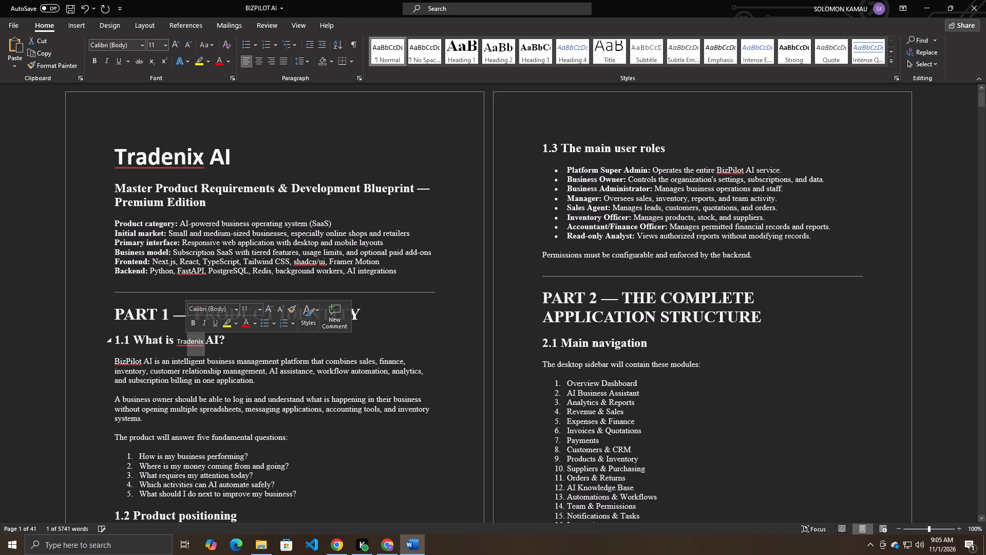
pyautogui.moveTo(174, 338); pyautogui.dragTo(136, 336)
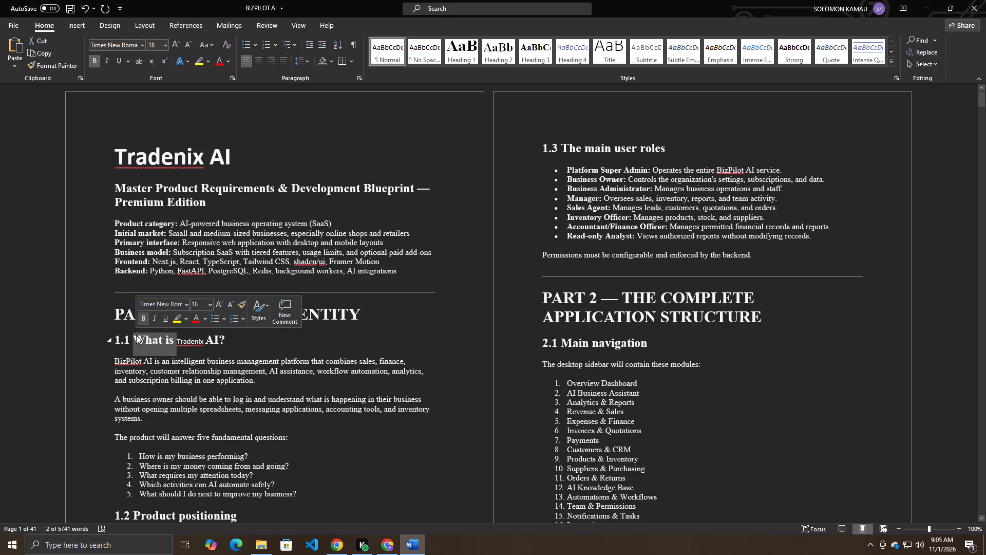
pyautogui.click(217, 345)
pyautogui.moveTo(204, 342); pyautogui.dragTo(185, 339)
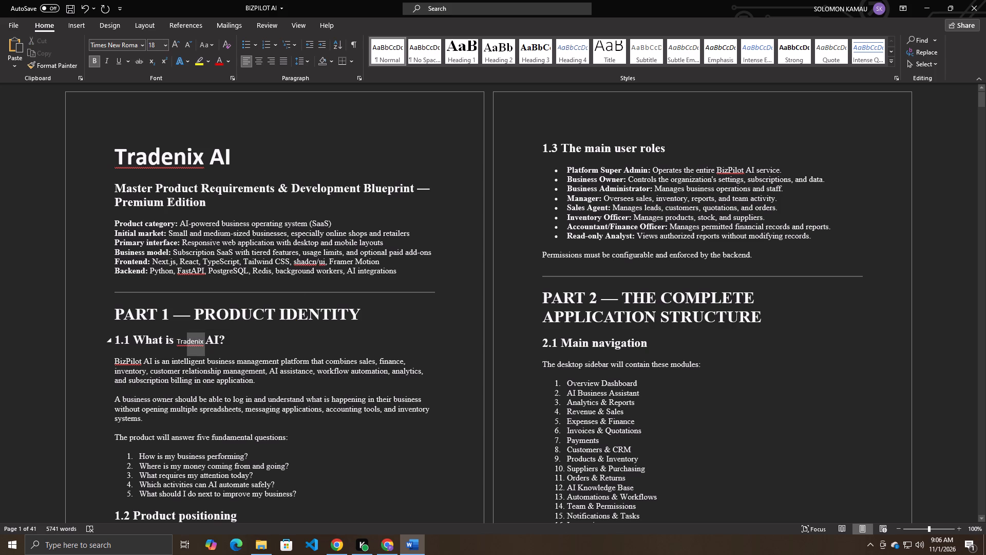
pyautogui.moveTo(185, 339); pyautogui.dragTo(177, 341)
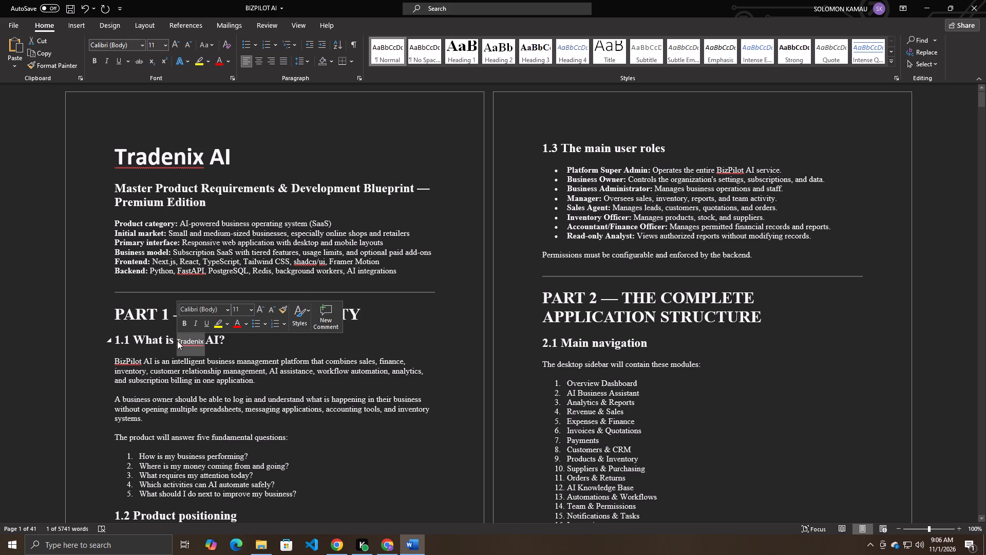
pyautogui.click(252, 309)
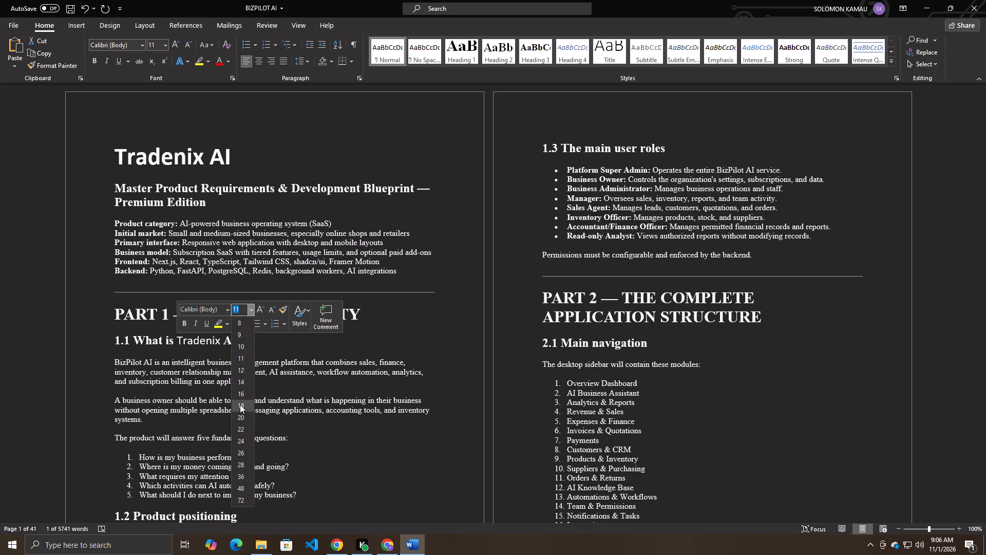
pyautogui.click(183, 323)
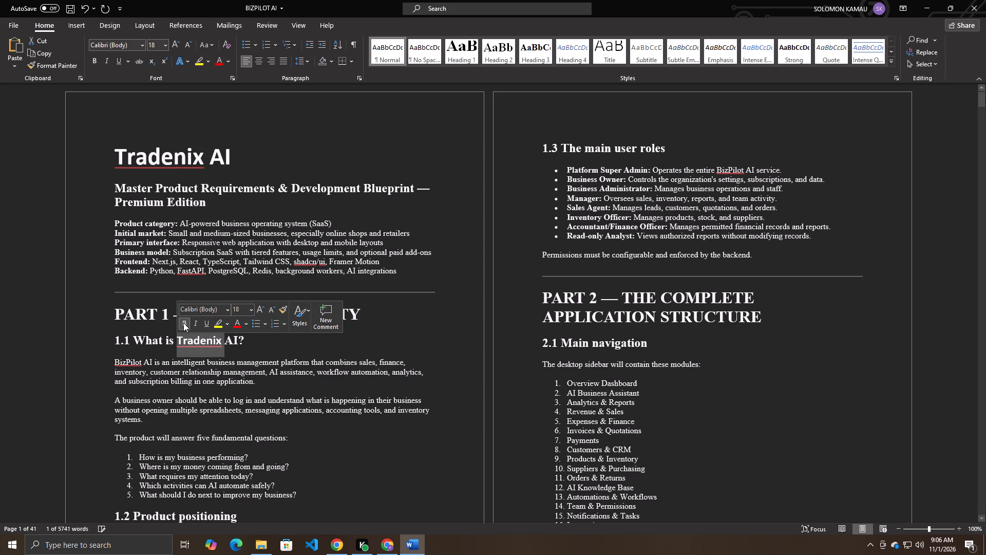
# Replace "BizPilot" at the start of the section 1.1 paragraph with the copied name, dropping the duplicate "AI".
pyautogui.click(252, 347)
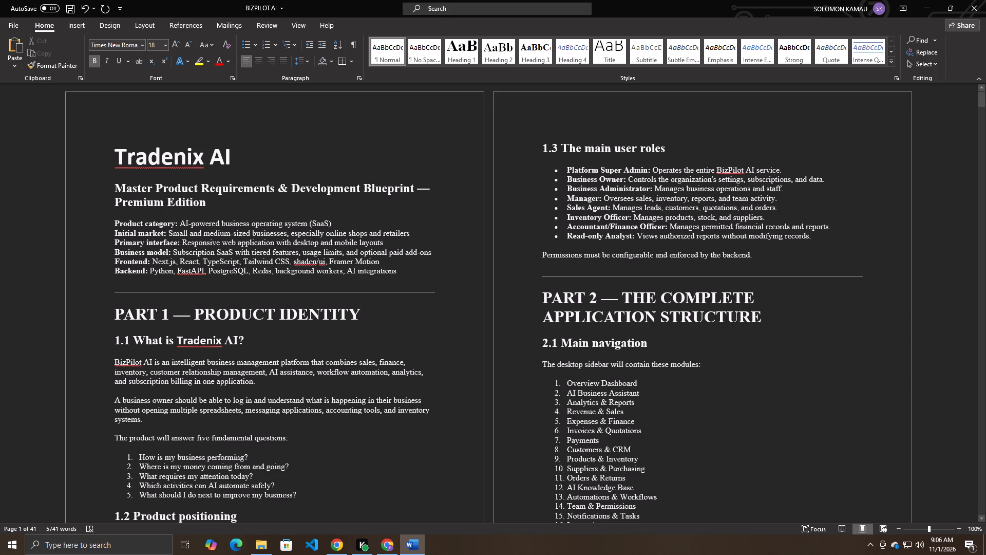
pyautogui.moveTo(140, 363); pyautogui.dragTo(113, 362)
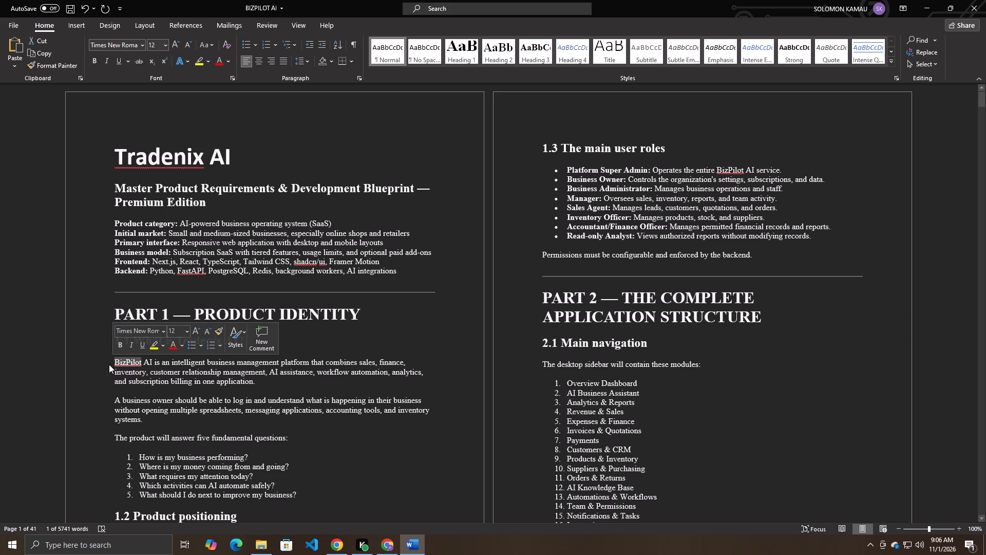
pyautogui.press('BackSpace')
pyautogui.hotkey('ctrl', 'v')
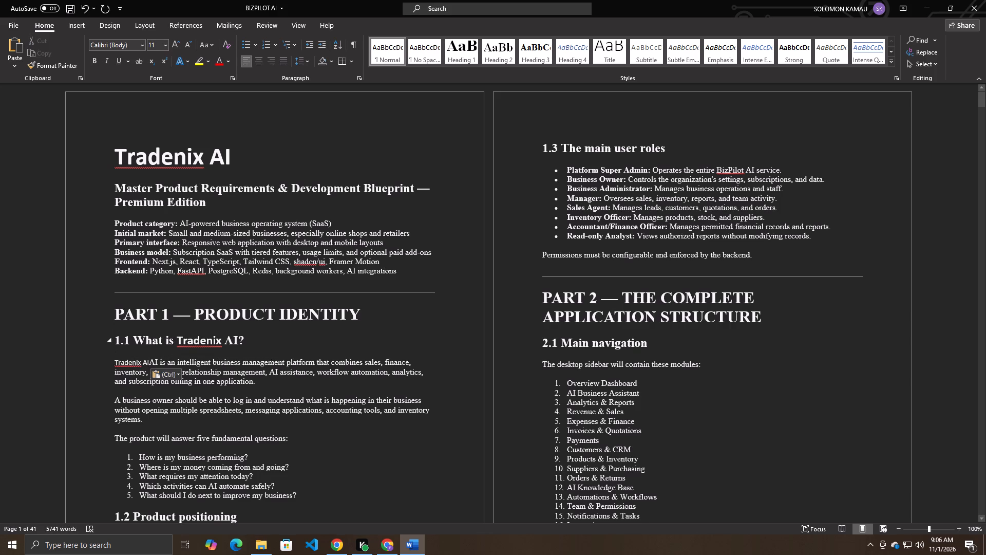
pyautogui.press('BackSpace')
pyautogui.press('BackSpace')
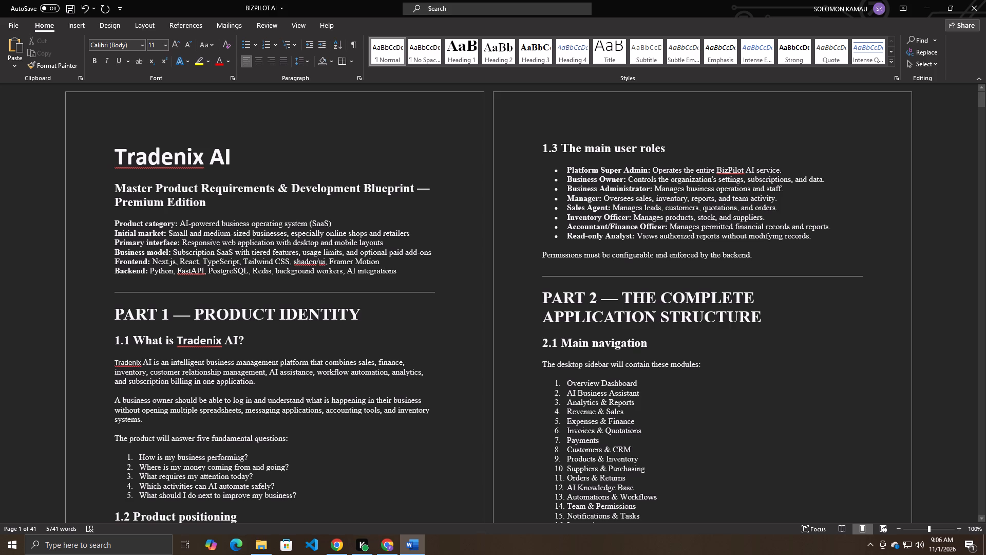
# Set the word "Tradenix" at the start of the section 1.1 paragraph to font size 12.
pyautogui.moveTo(142, 362); pyautogui.dragTo(156, 362)
pyautogui.click(156, 361)
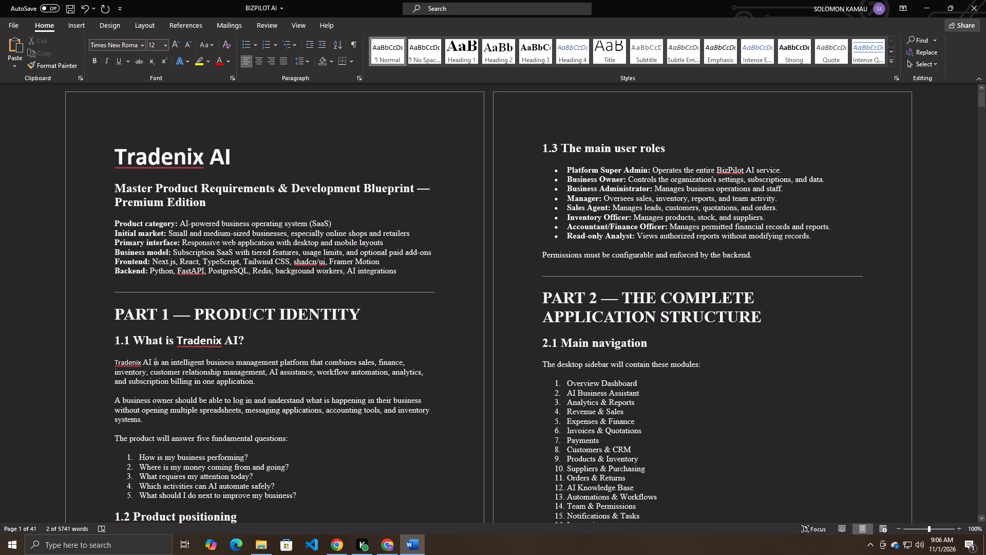
pyautogui.moveTo(140, 363); pyautogui.dragTo(117, 360)
pyautogui.moveTo(117, 360); pyautogui.dragTo(112, 362)
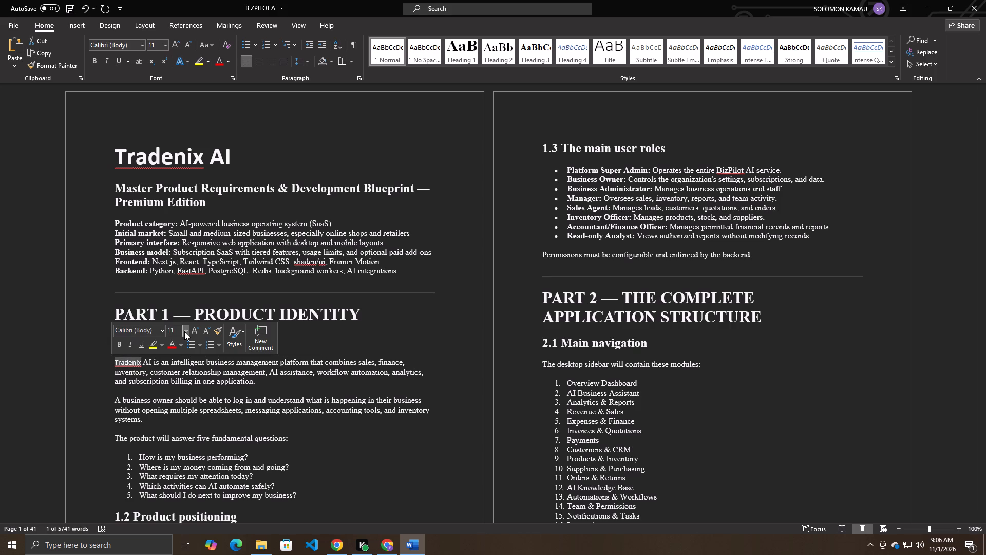
pyautogui.click(184, 331)
pyautogui.click(177, 388)
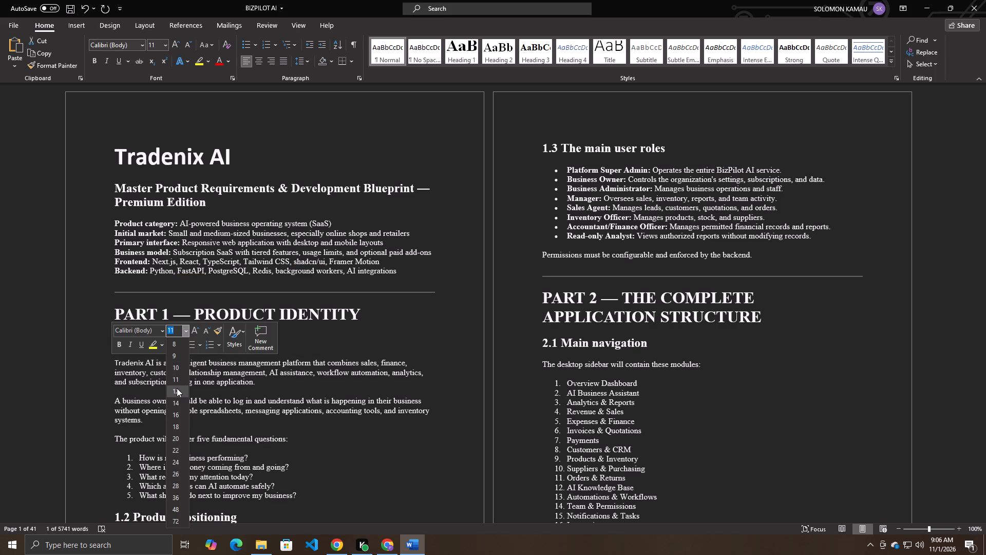
pyautogui.click(103, 363)
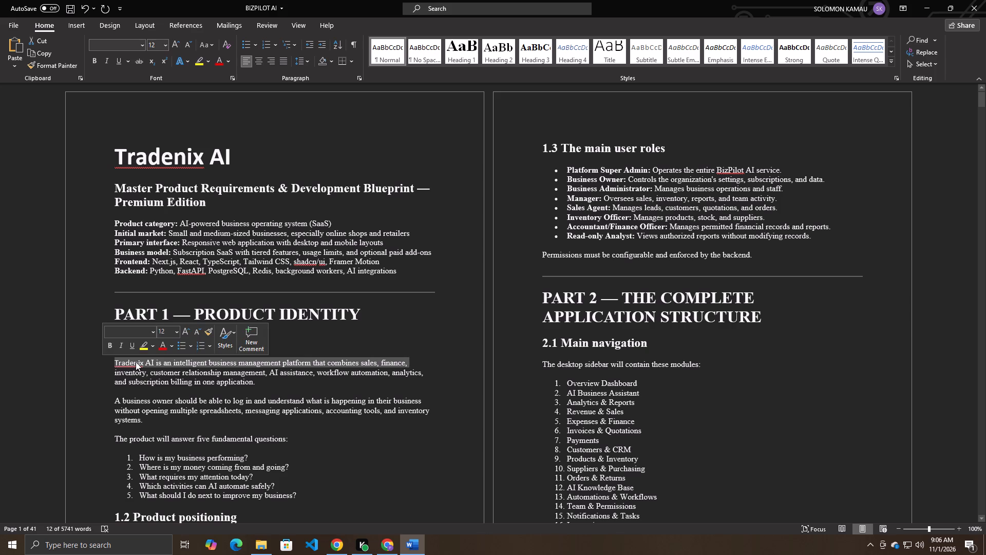
pyautogui.click(137, 362)
# Copy the body-text name "Tradenix AI" from the start of the section 1.1 paragraph.
pyautogui.moveTo(154, 363); pyautogui.dragTo(112, 361)
pyautogui.hotkey('ctrl', 'c')
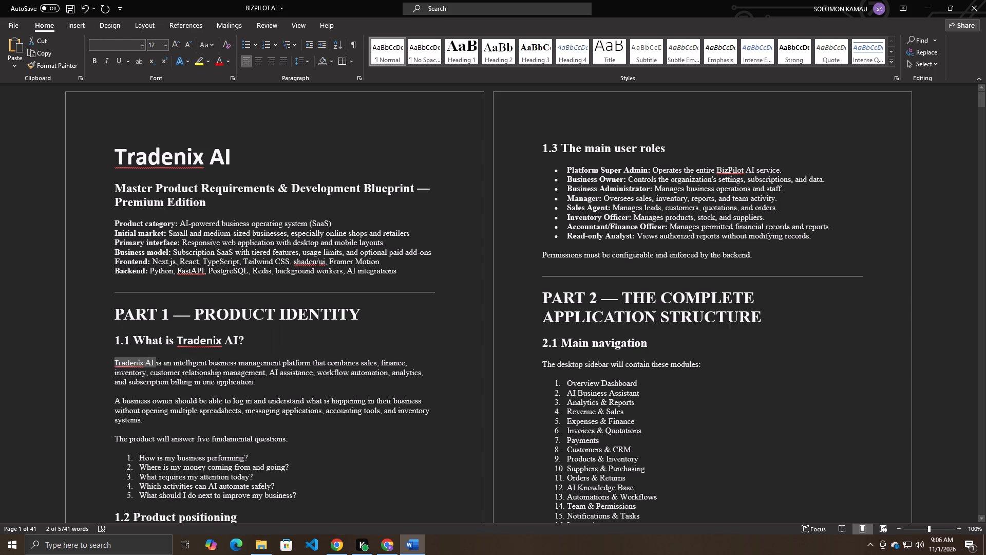
# Look through the document from section 1.1 to section 3.6 and back for remaining mentions of BizPilot.
pyautogui.scroll(-4, 200, 376)
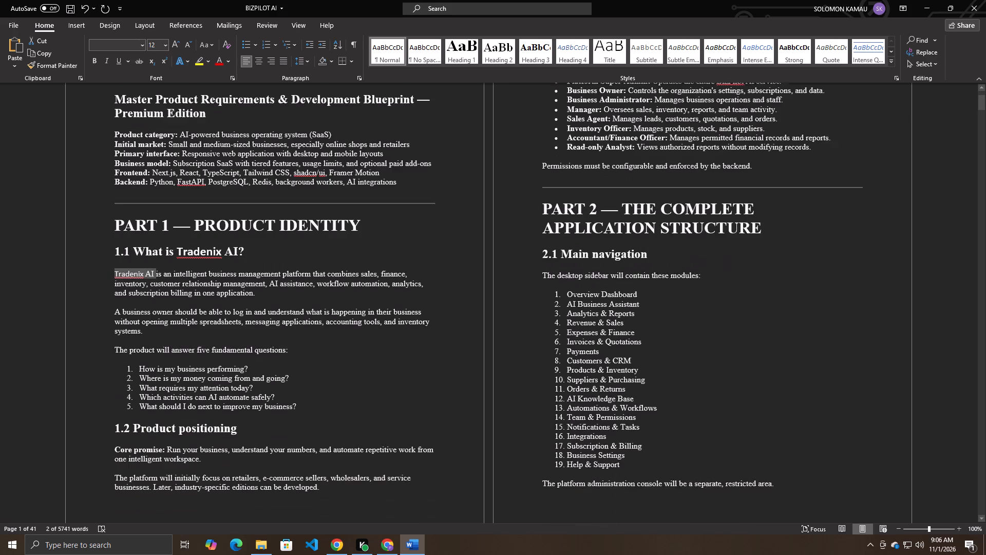
pyautogui.scroll(-9, 201, 371)
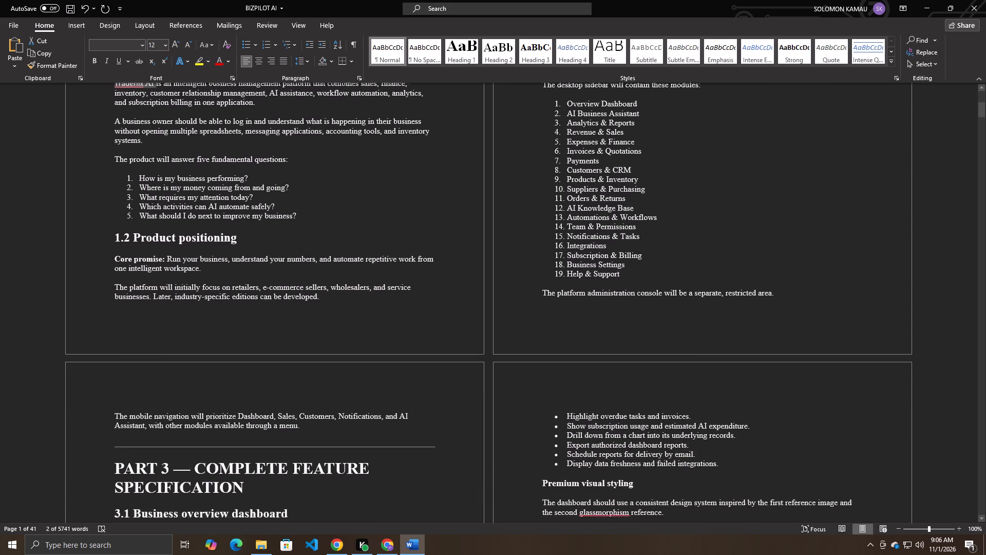
pyautogui.scroll(-4, 201, 371)
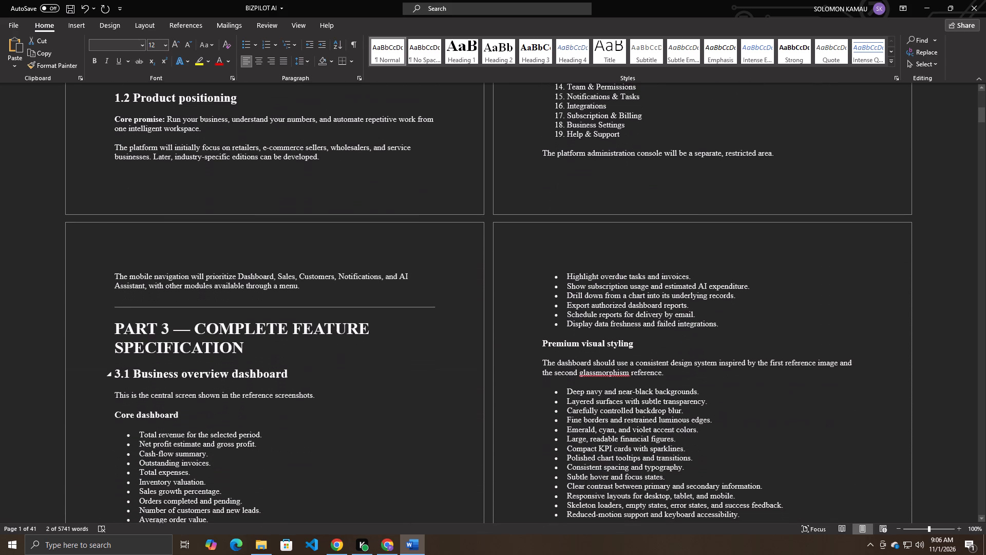
pyautogui.scroll(-12, 201, 371)
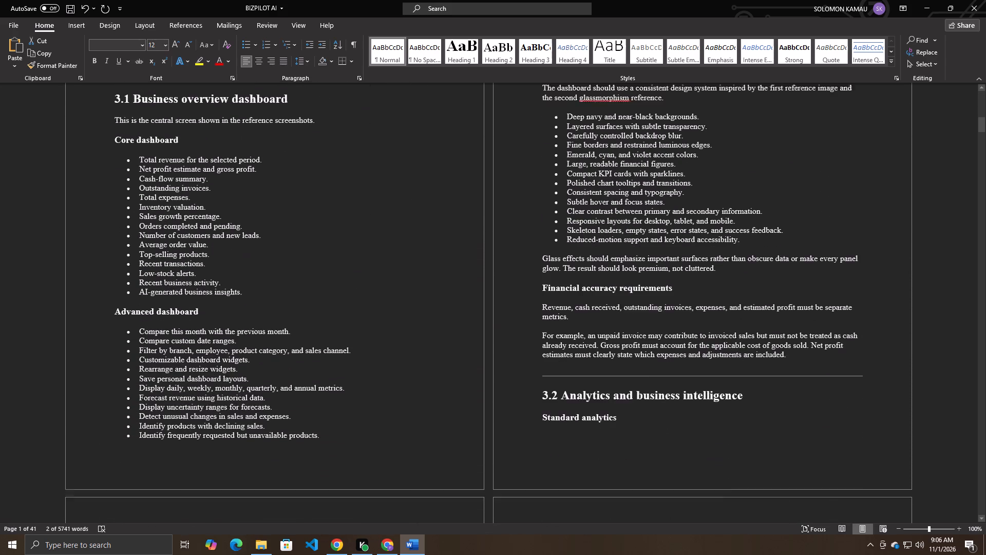
pyautogui.scroll(-18, 201, 371)
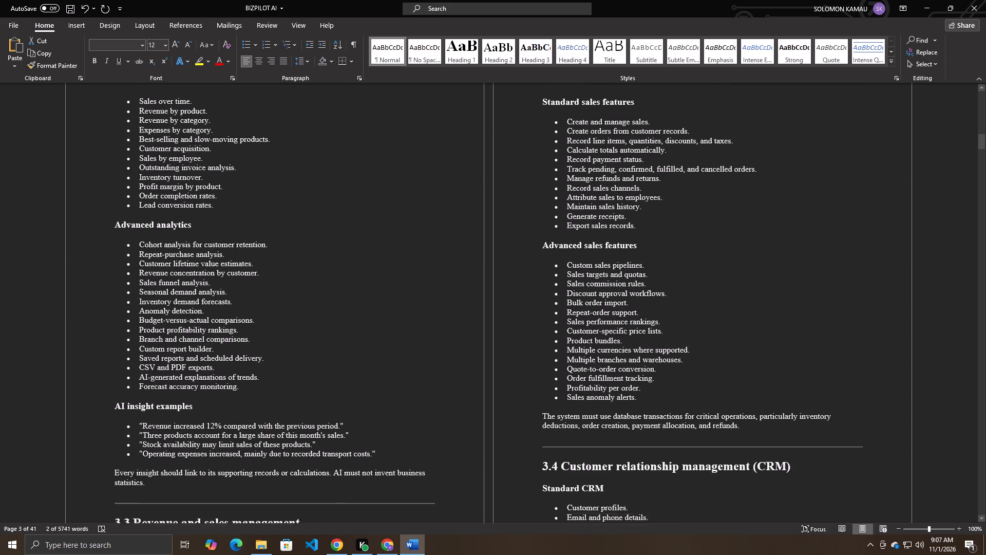
pyautogui.scroll(-8, 201, 371)
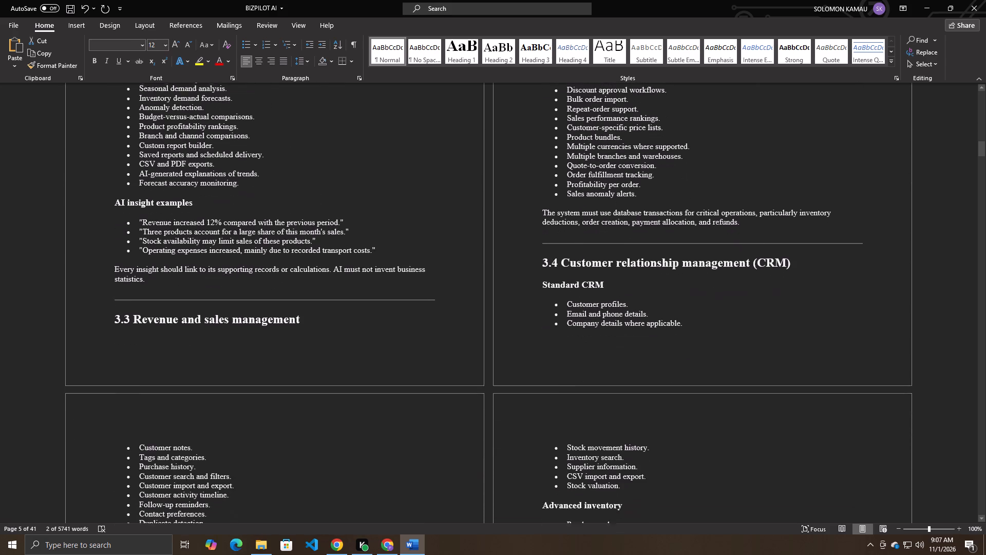
pyautogui.scroll(-11, 201, 371)
pyautogui.scroll(1, 201, 371)
pyautogui.scroll(-2, 201, 371)
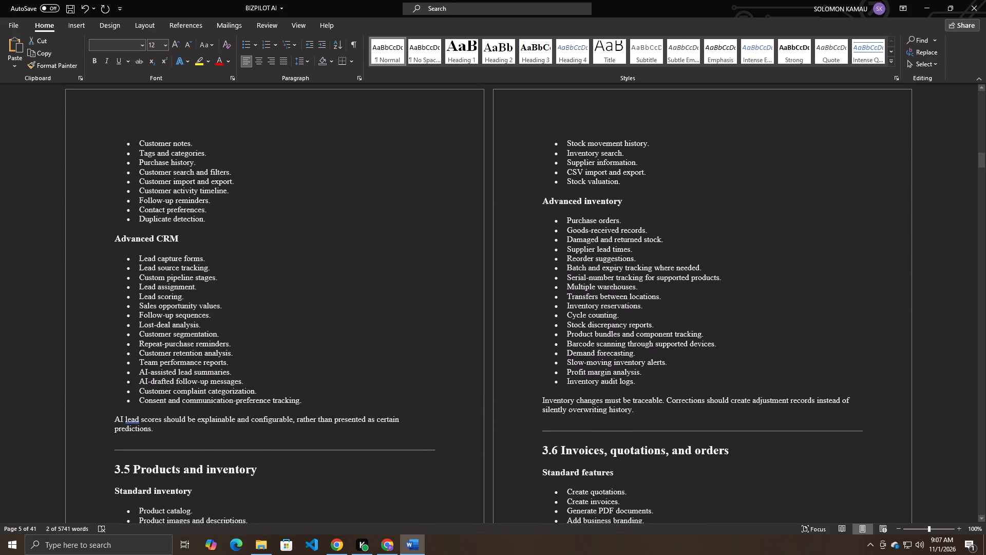
pyautogui.scroll(7, 201, 371)
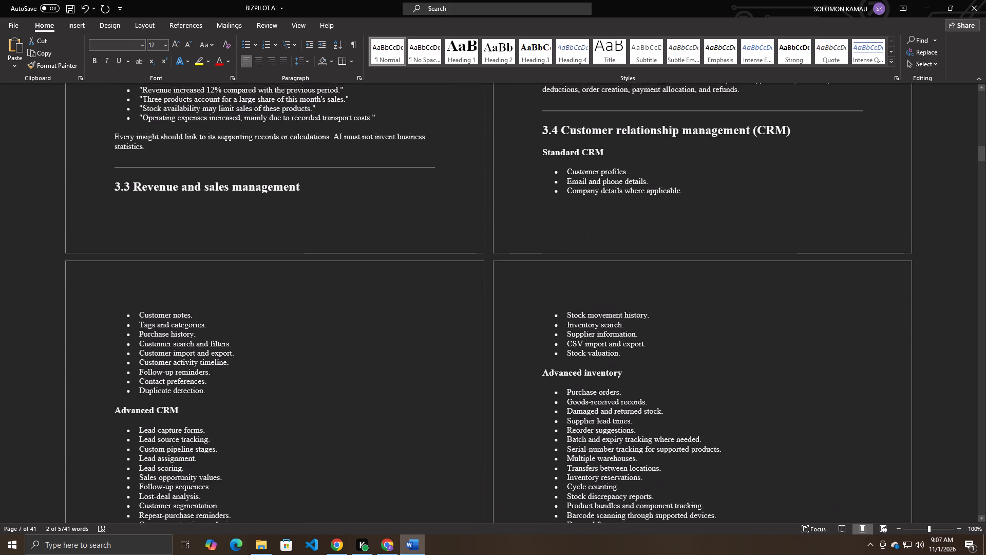
pyautogui.scroll(10, 201, 371)
pyautogui.scroll(17, 195, 371)
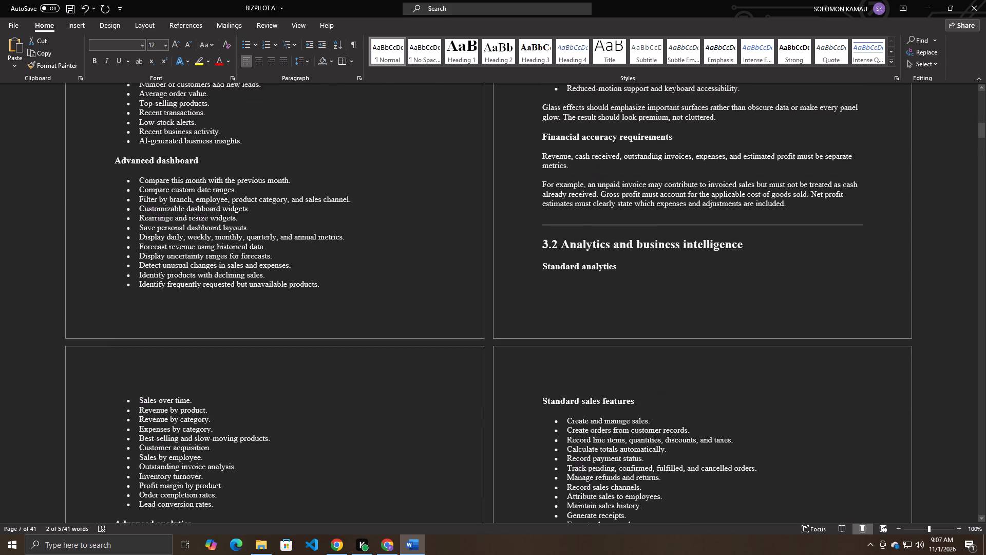
pyautogui.scroll(18, 195, 371)
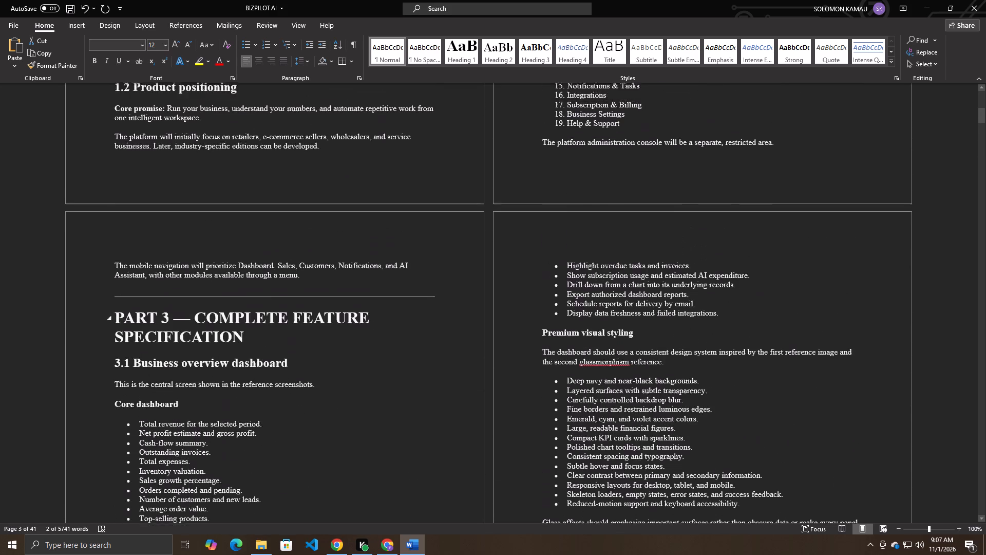
pyautogui.scroll(16, 195, 371)
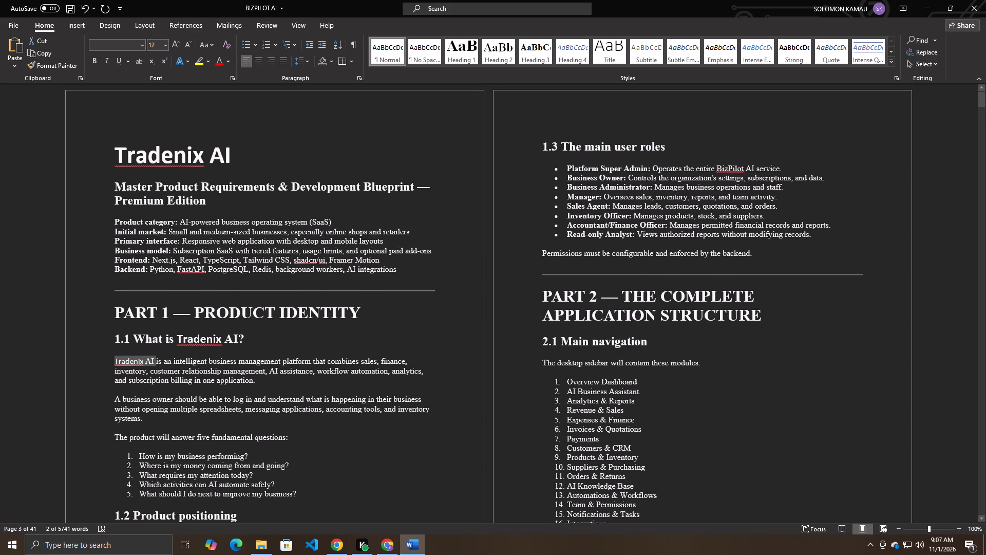
pyautogui.scroll(5, 195, 371)
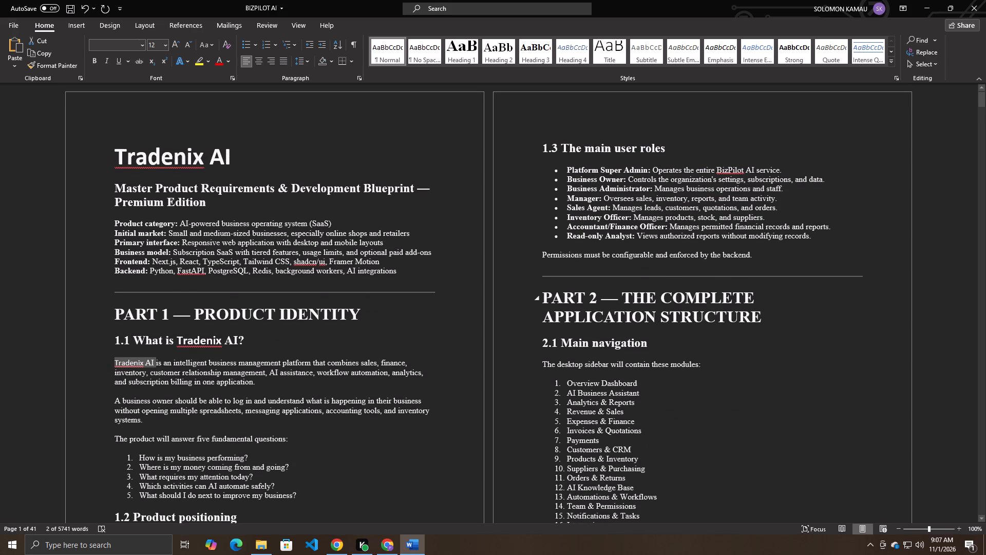
# Replace "BizPilot AI" in the Platform Super Admin bullet of section 1.3 with the copied name "Tradenix AI".
pyautogui.click(754, 168)
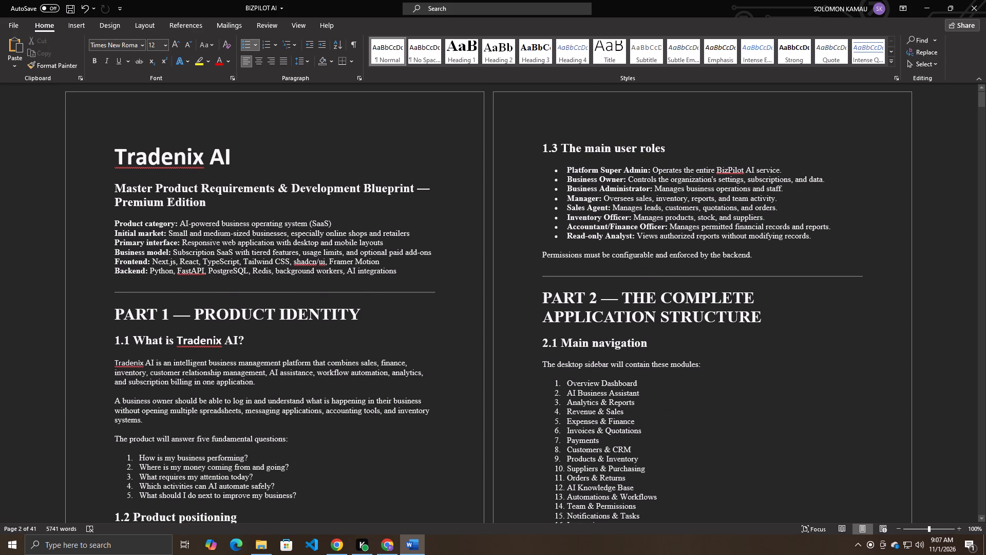
pyautogui.press('BackSpace')
pyautogui.press('BackSpace')
pyautogui.press('BackSpace')
pyautogui.press('BackSpace')
pyautogui.press('BackSpace')
pyautogui.press('BackSpace')
pyautogui.press('BackSpace')
pyautogui.press('BackSpace')
pyautogui.press('BackSpace')
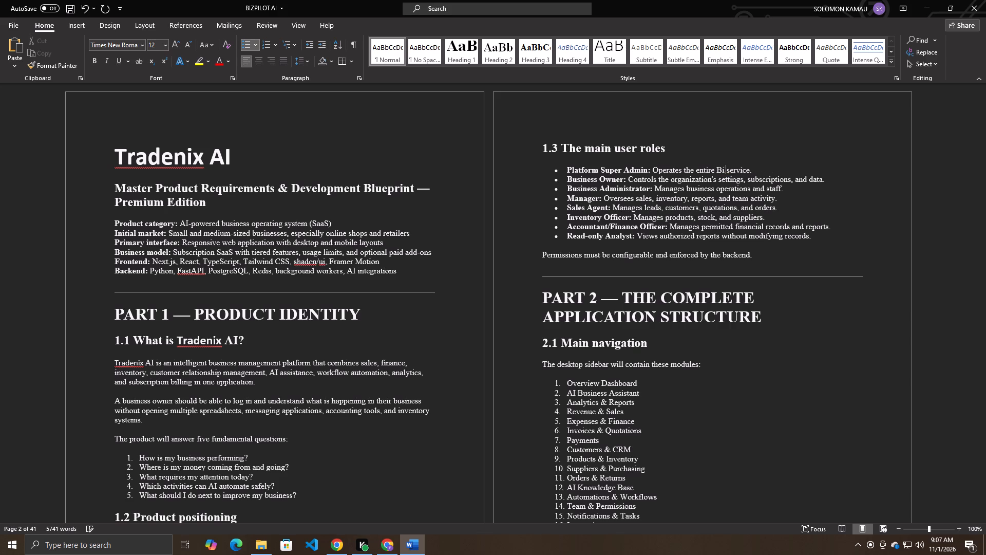
pyautogui.press('BackSpace')
pyautogui.press('BackSpace')
pyautogui.hotkey('ctrl', 'v')
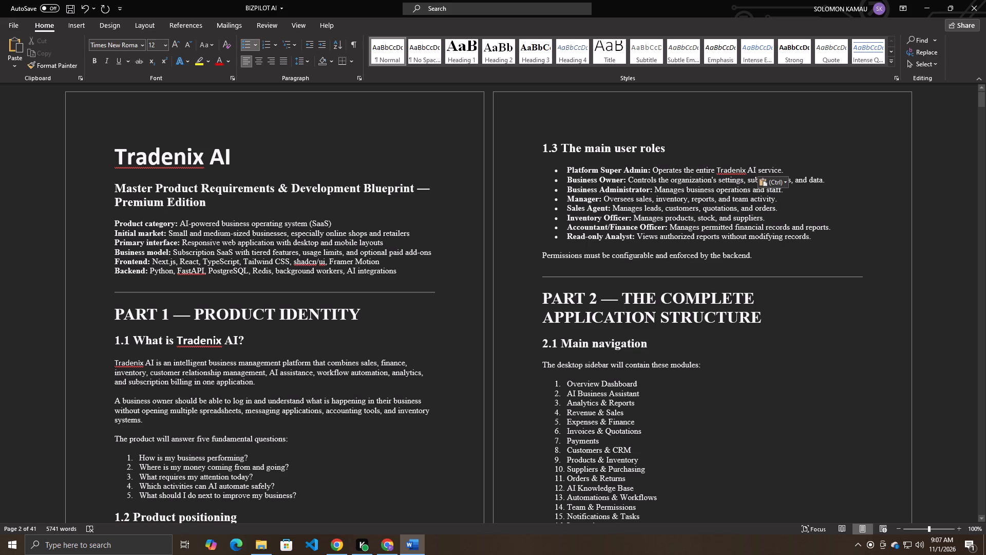
# Look through the document from section 1.3 to the subscription comparison matrix in section 4.6 for remaining mentions of BizPilot.
pyautogui.scroll(-2, 699, 228)
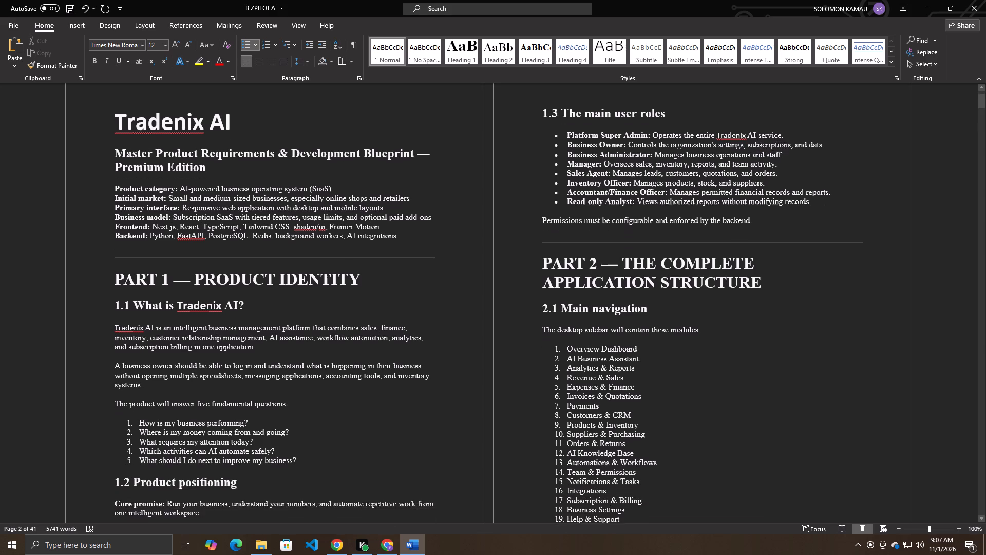
pyautogui.scroll(-3, 699, 228)
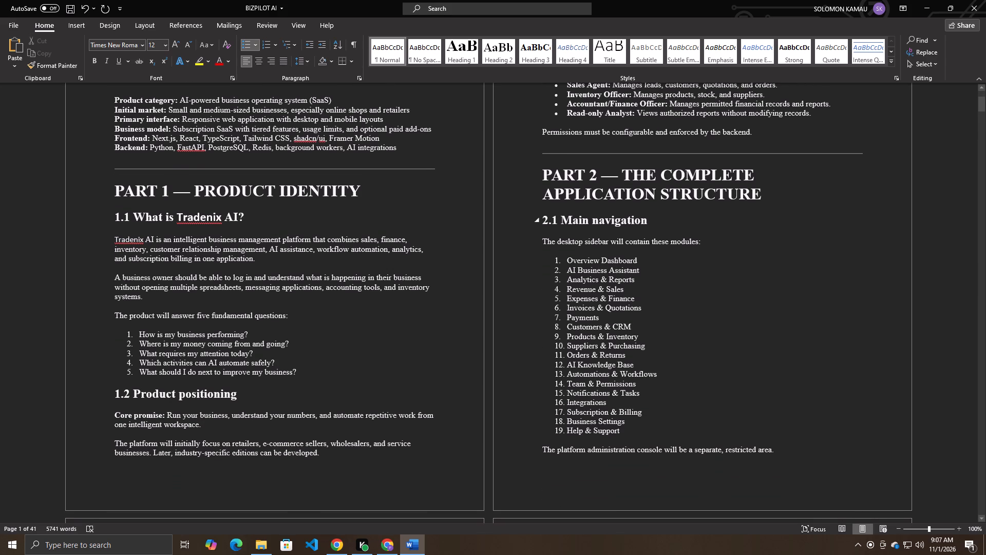
pyautogui.scroll(-5, 699, 228)
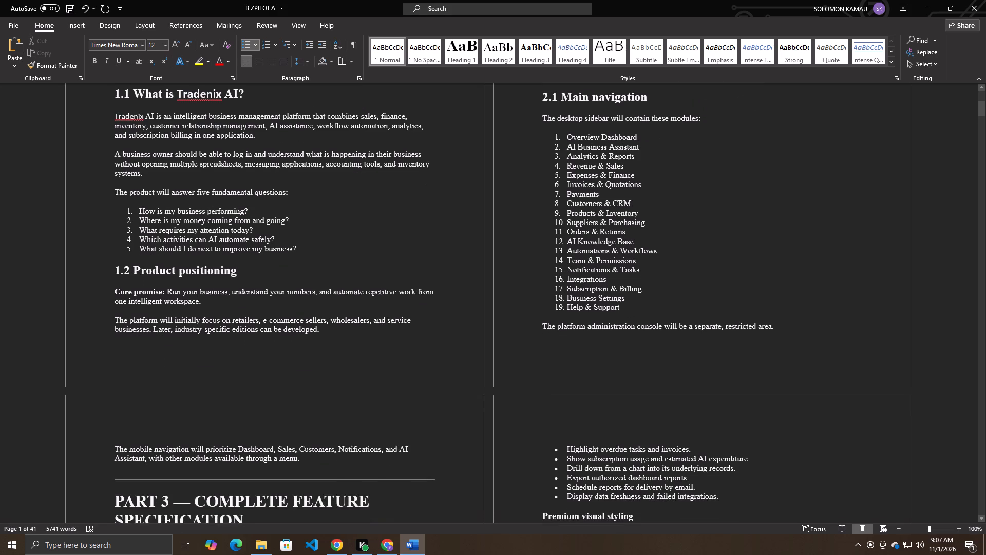
pyautogui.scroll(-6, 699, 228)
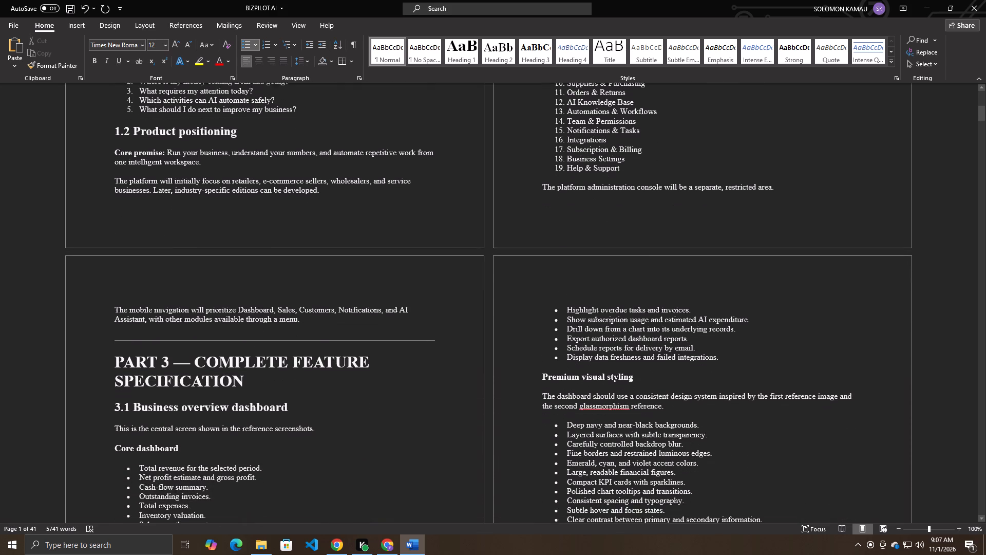
pyautogui.scroll(-5, 699, 228)
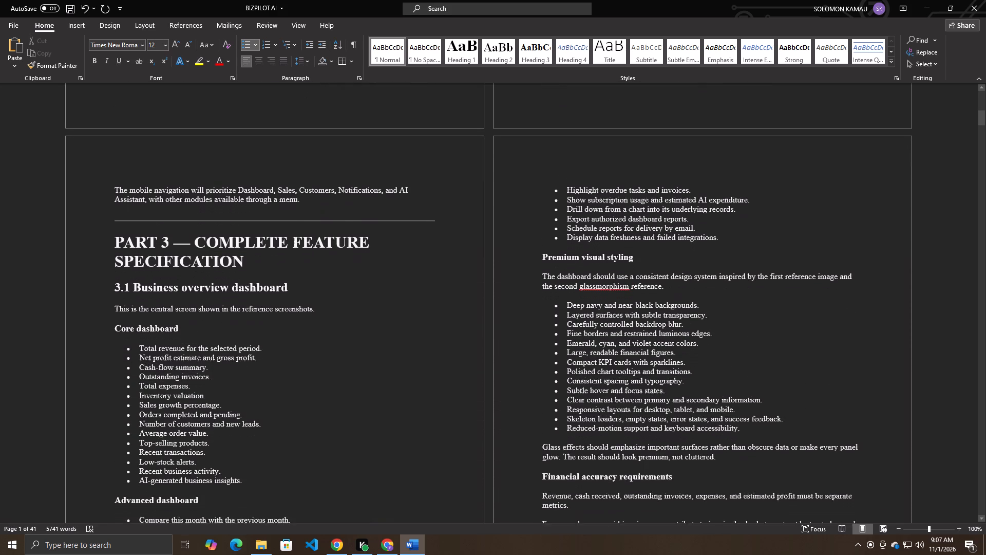
pyautogui.scroll(-3, 699, 228)
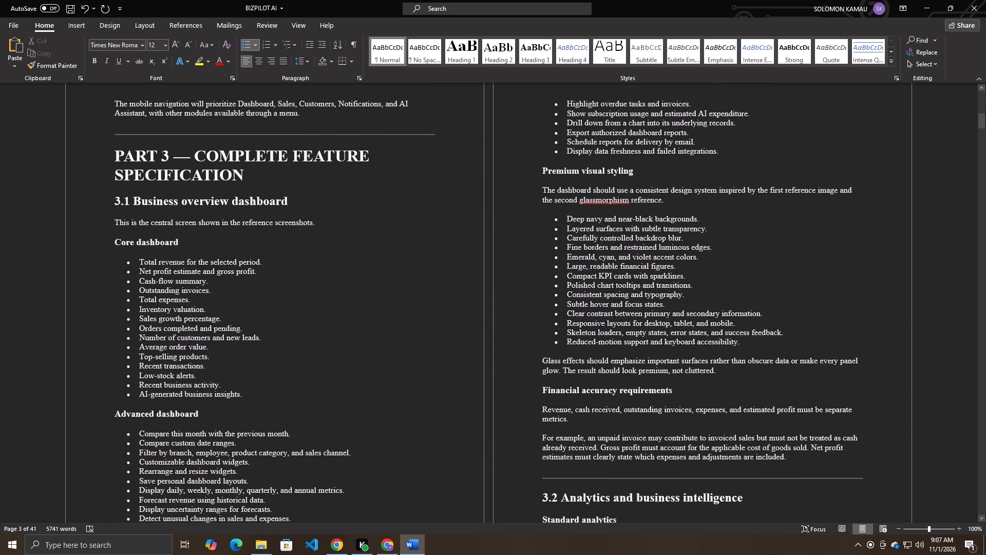
pyautogui.scroll(-7, 699, 228)
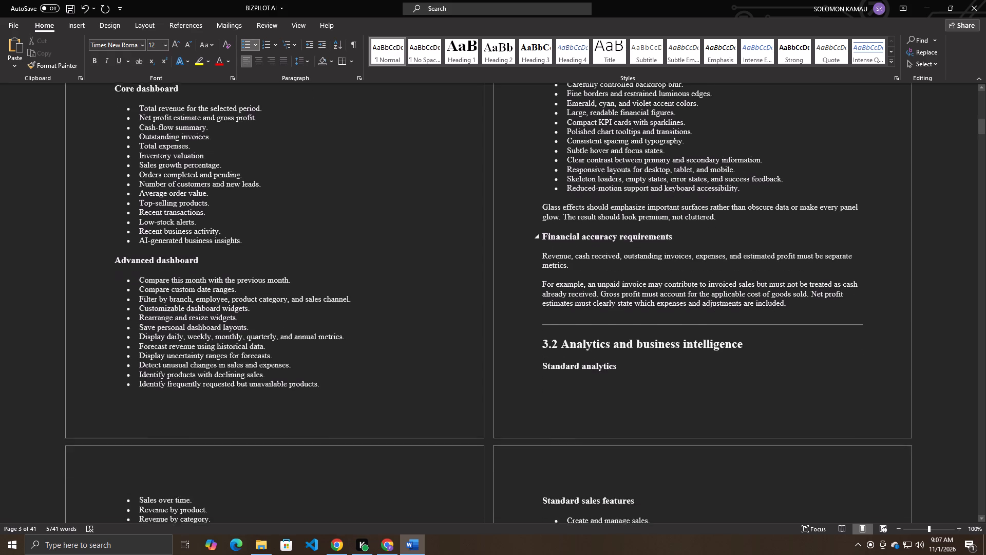
pyautogui.scroll(-5, 699, 228)
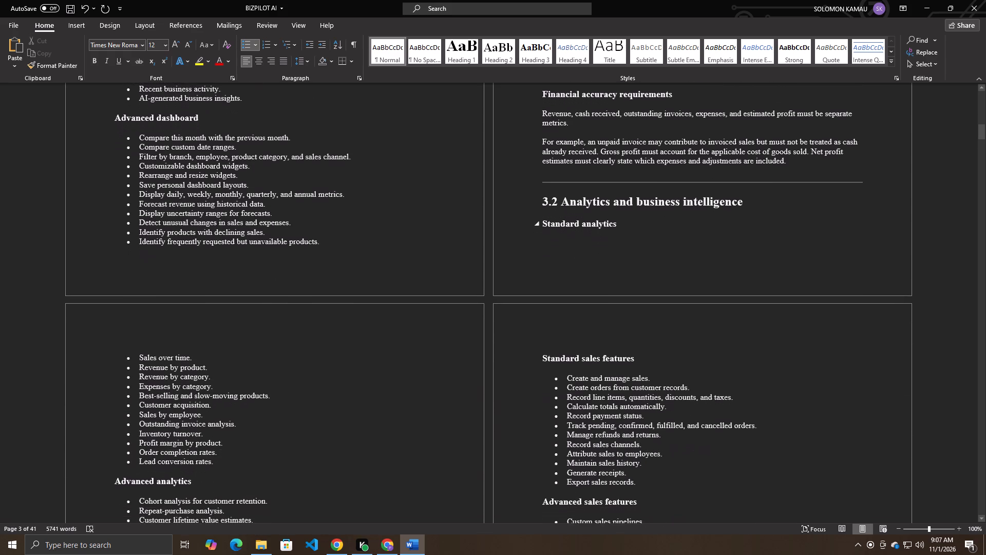
pyautogui.scroll(-6, 699, 228)
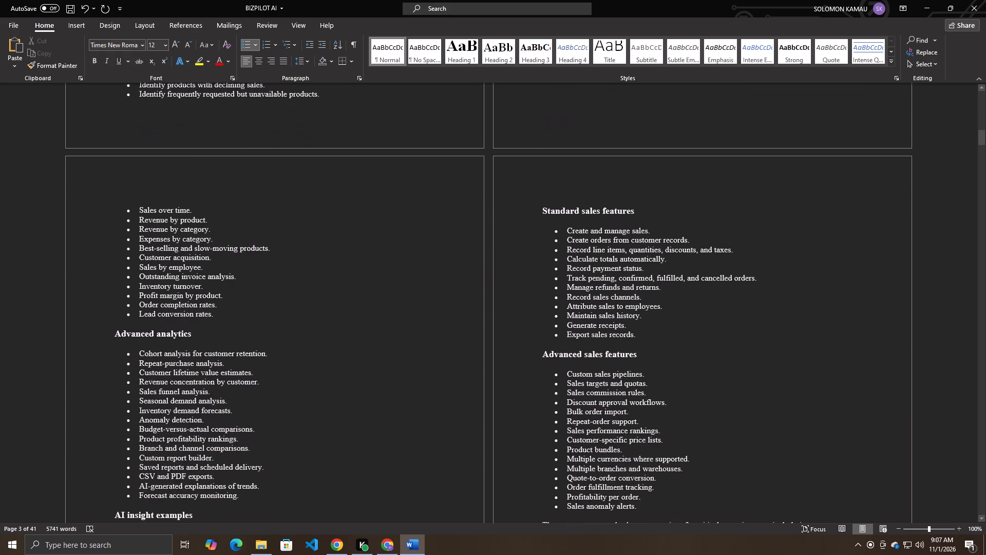
pyautogui.scroll(-8, 699, 228)
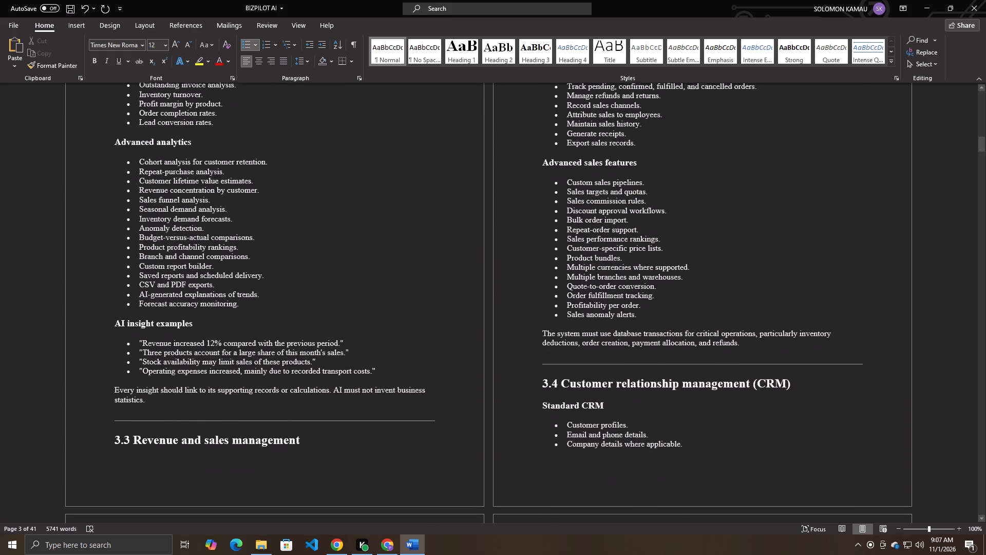
pyautogui.scroll(-9, 699, 229)
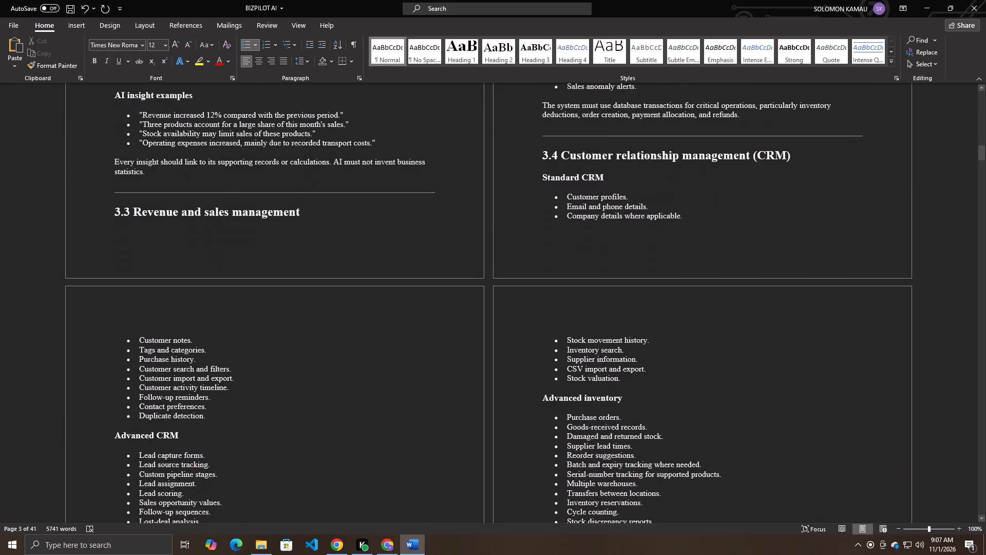
pyautogui.scroll(-2, 700, 227)
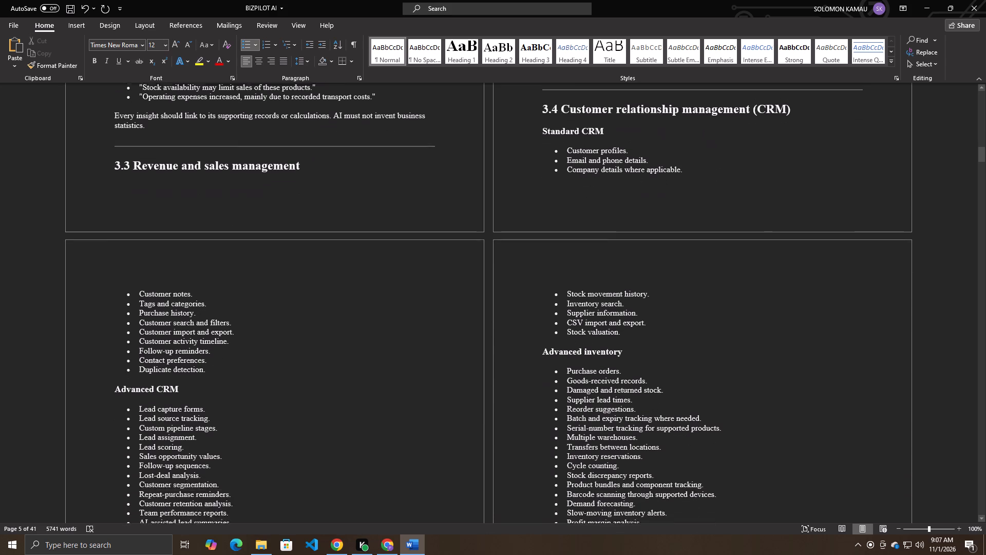
pyautogui.scroll(-8, 700, 227)
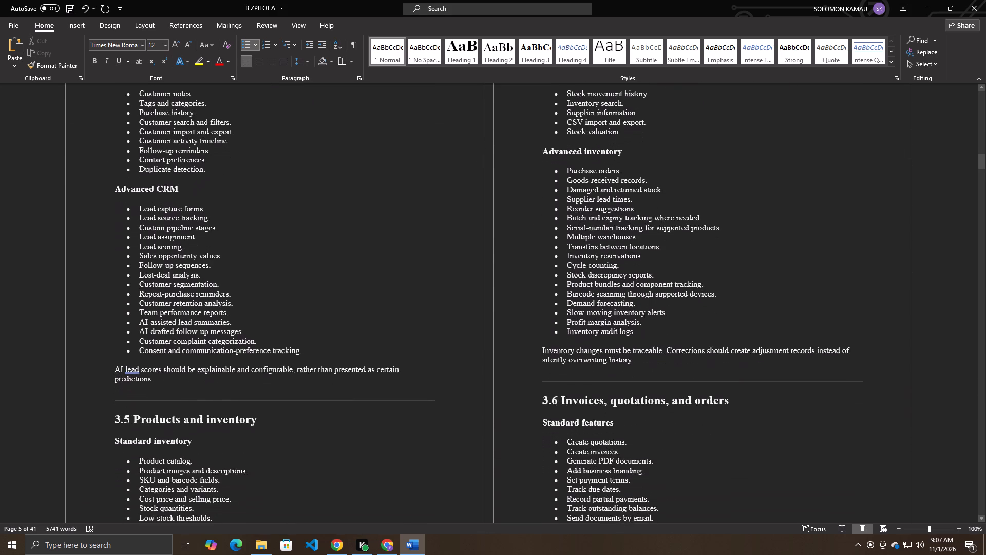
pyautogui.scroll(-4, 700, 227)
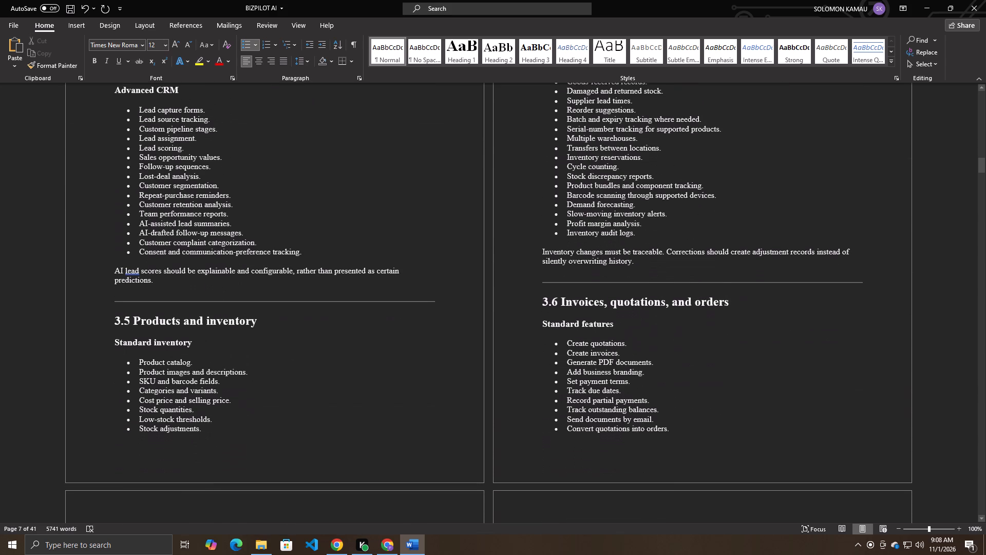
pyautogui.scroll(-5, 700, 227)
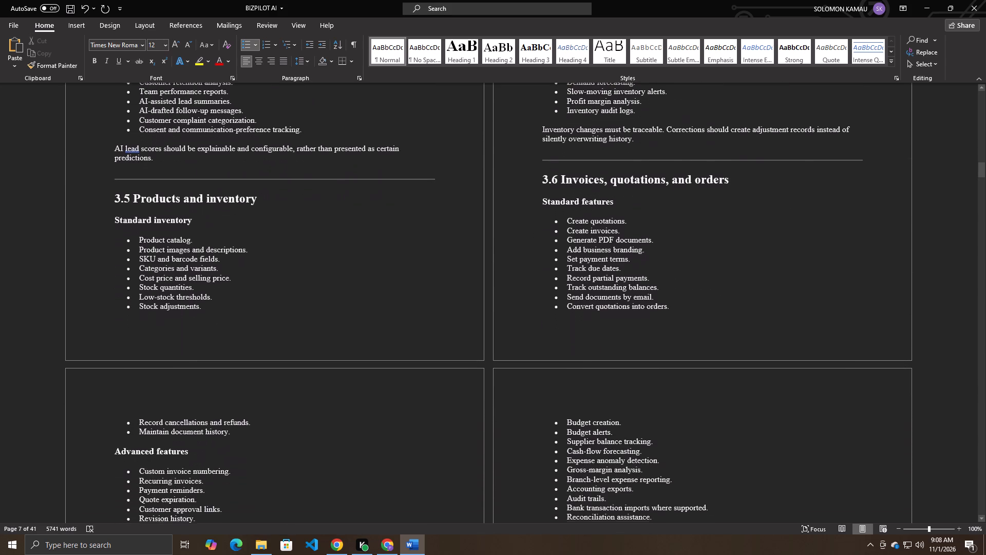
pyautogui.scroll(-4, 700, 227)
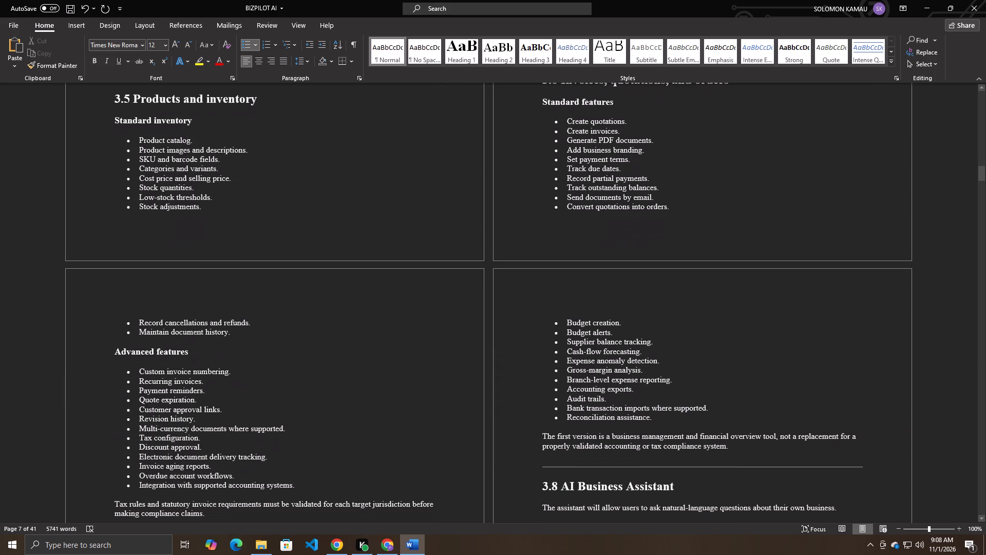
pyautogui.scroll(-3, 700, 227)
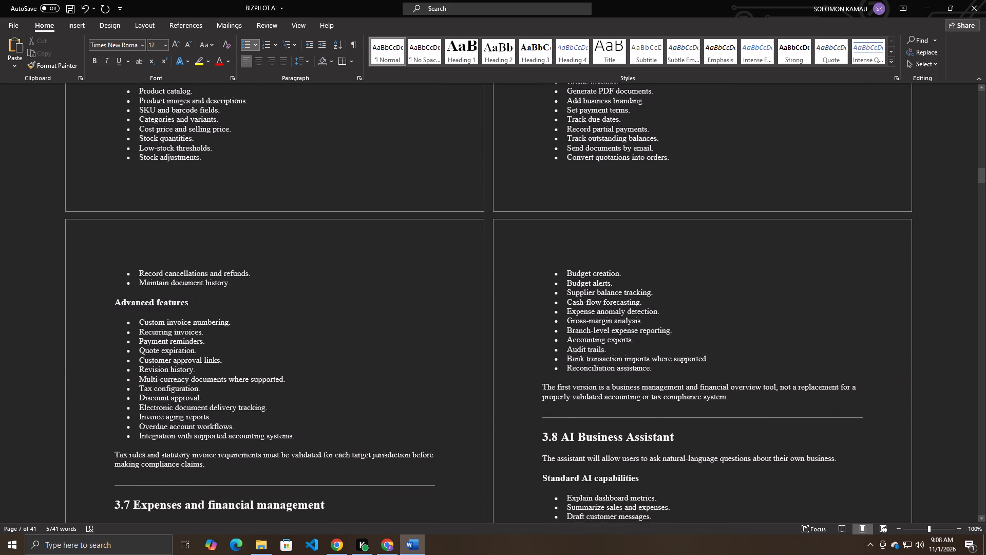
pyautogui.scroll(-8, 700, 227)
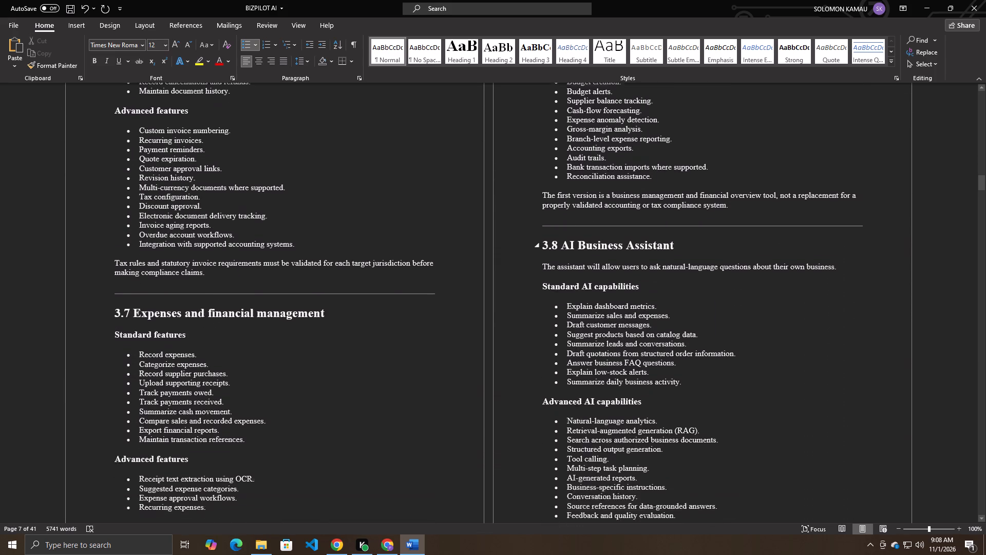
pyautogui.scroll(-3, 700, 228)
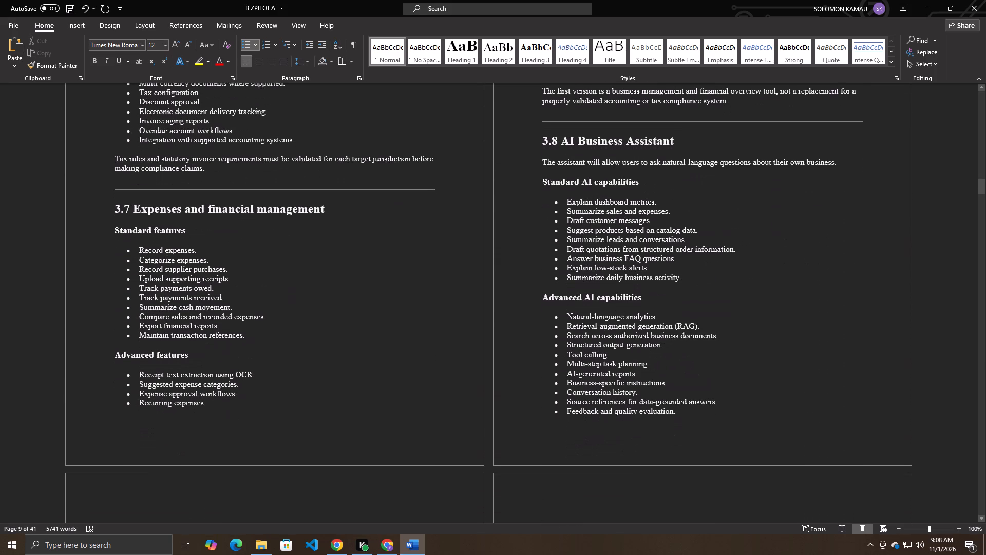
pyautogui.scroll(-5, 700, 228)
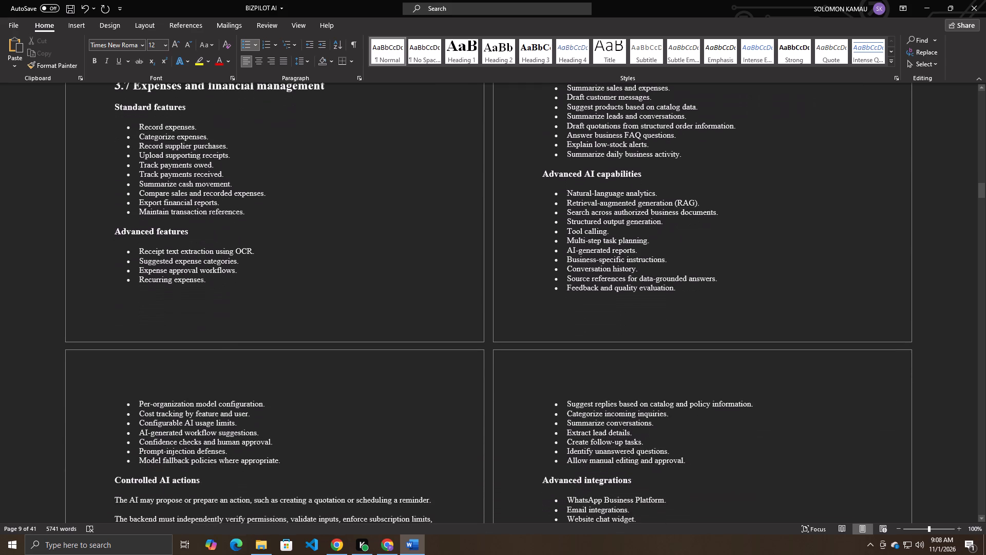
pyautogui.scroll(-9, 700, 228)
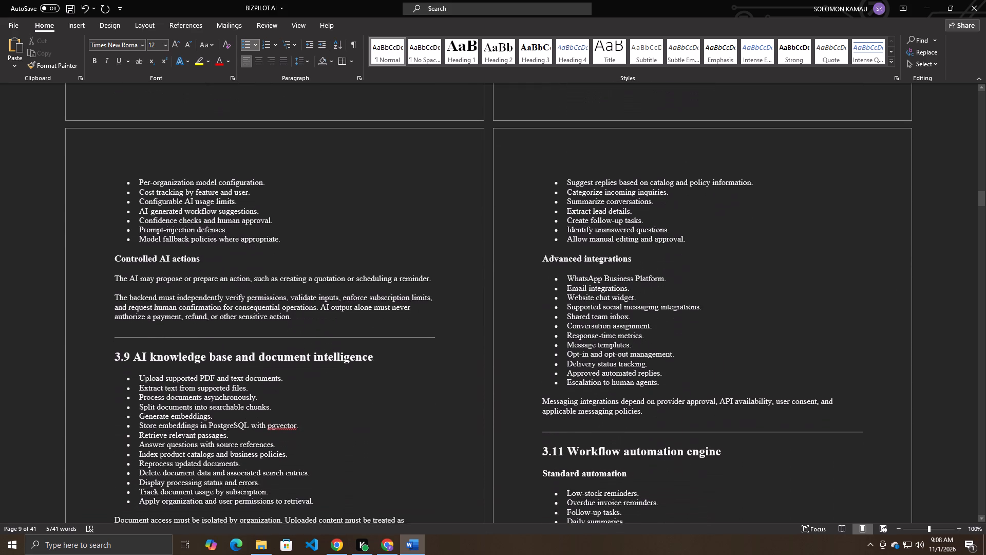
pyautogui.scroll(-5, 700, 228)
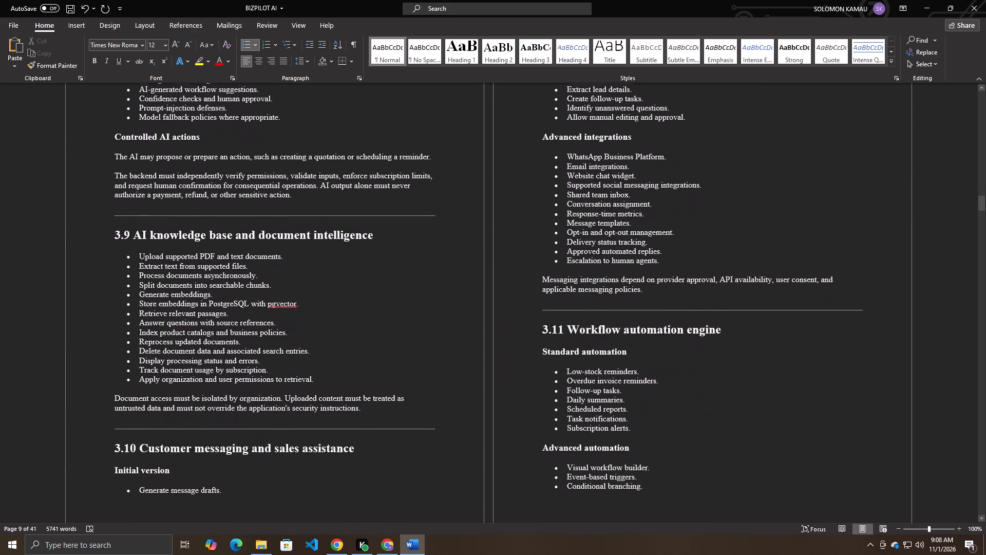
pyautogui.scroll(-6, 700, 228)
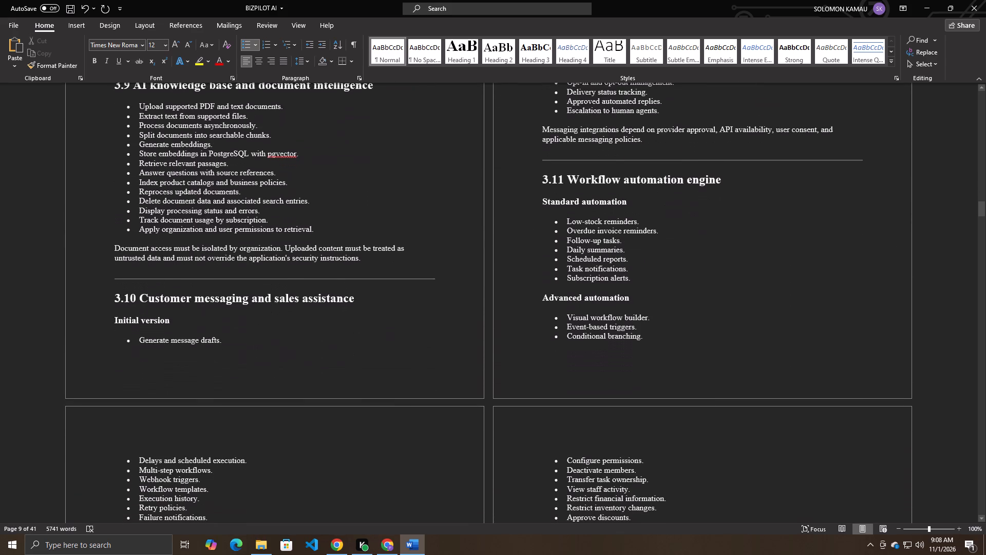
pyautogui.scroll(-10, 700, 228)
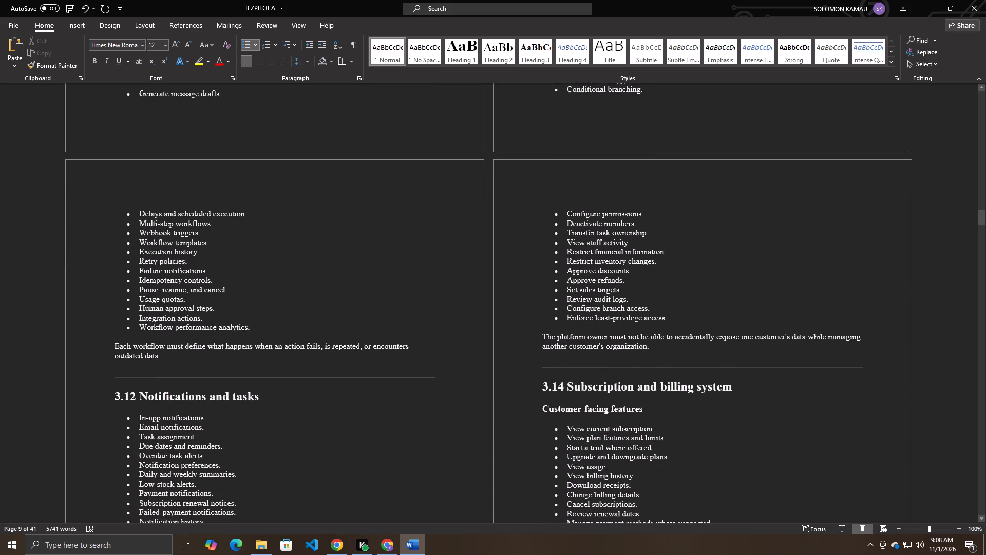
pyautogui.scroll(-8, 700, 228)
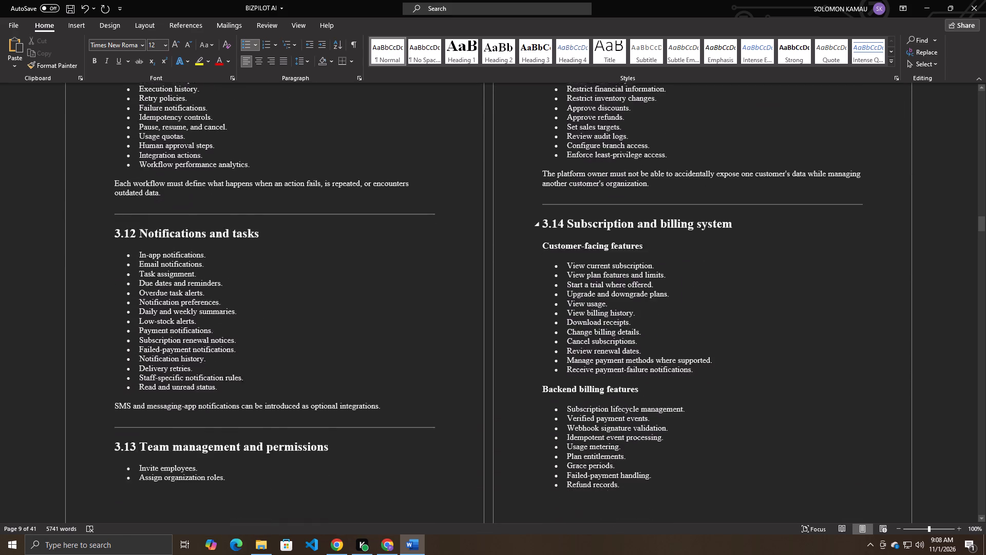
pyautogui.scroll(-11, 700, 228)
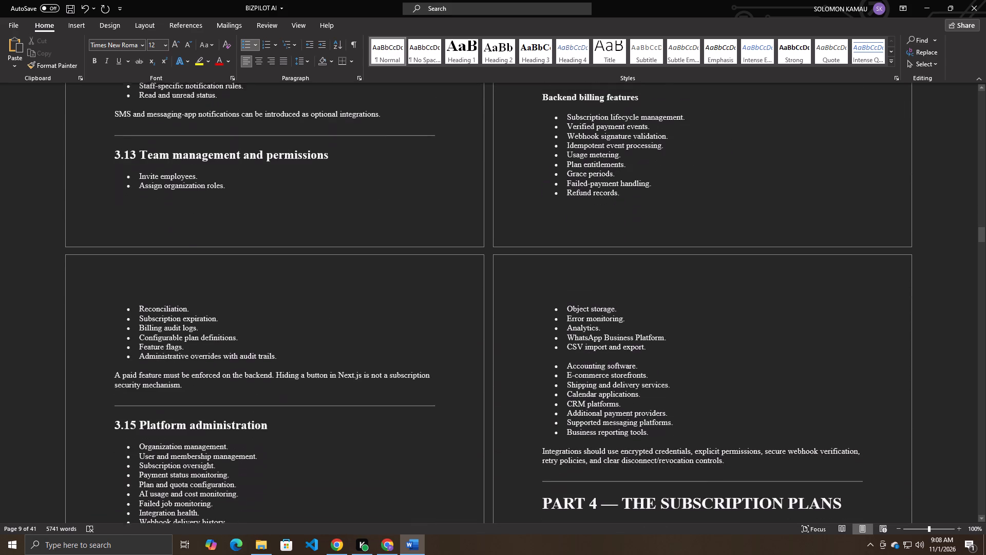
pyautogui.scroll(-7, 700, 228)
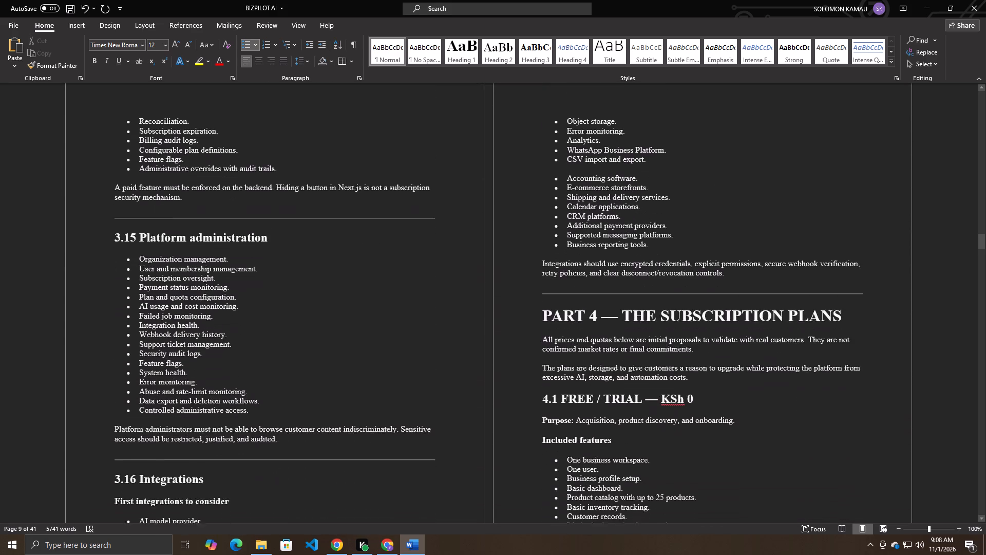
pyautogui.scroll(-6, 700, 228)
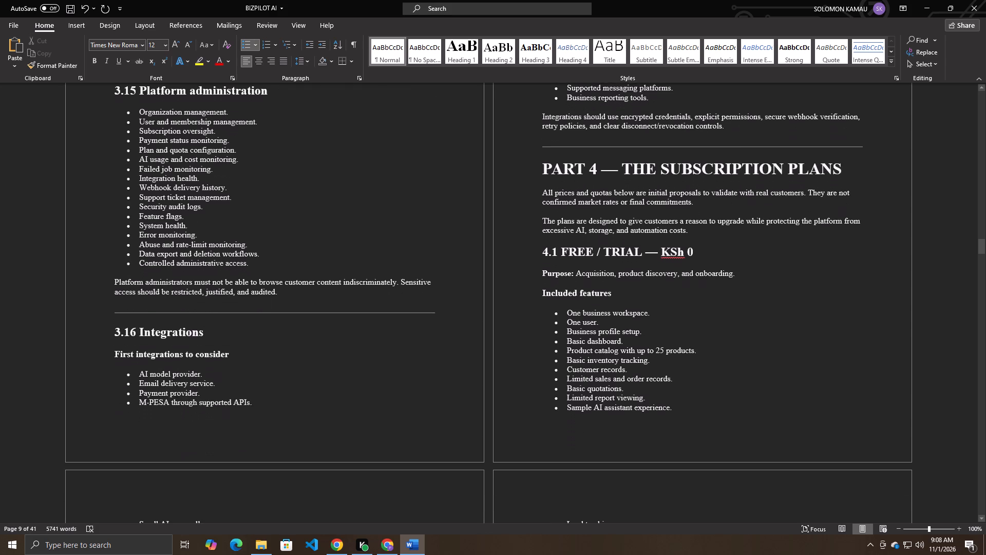
pyautogui.scroll(-10, 700, 228)
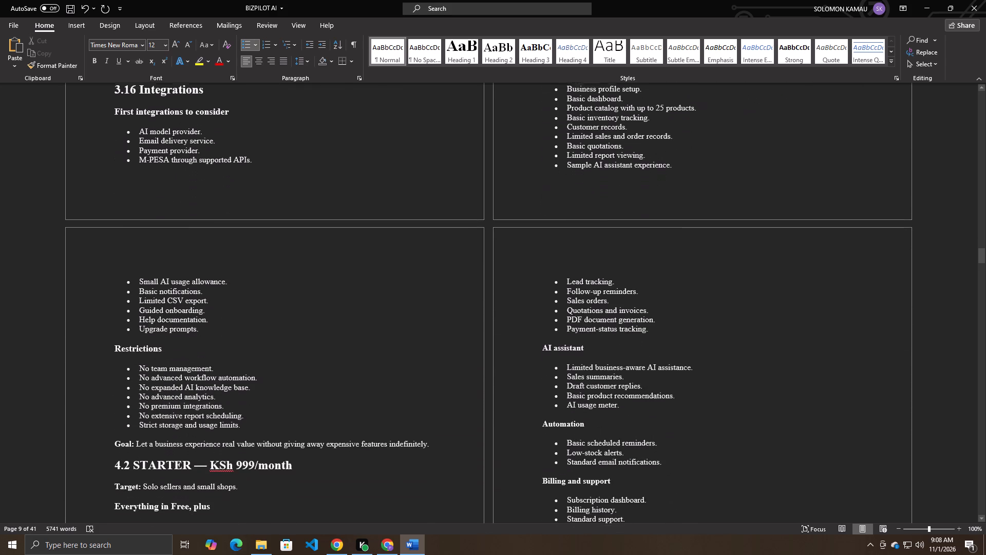
pyautogui.scroll(-10, 700, 228)
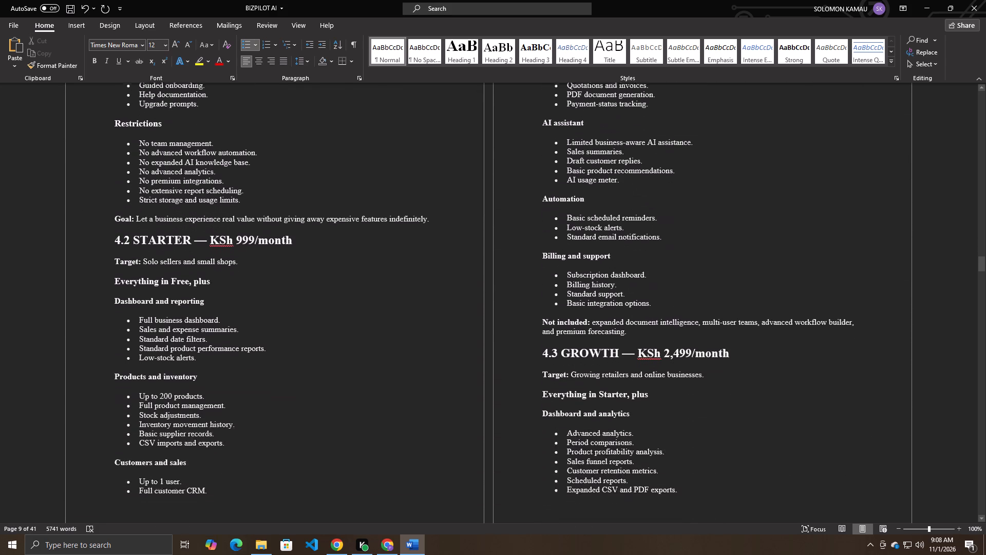
pyautogui.scroll(-11, 700, 228)
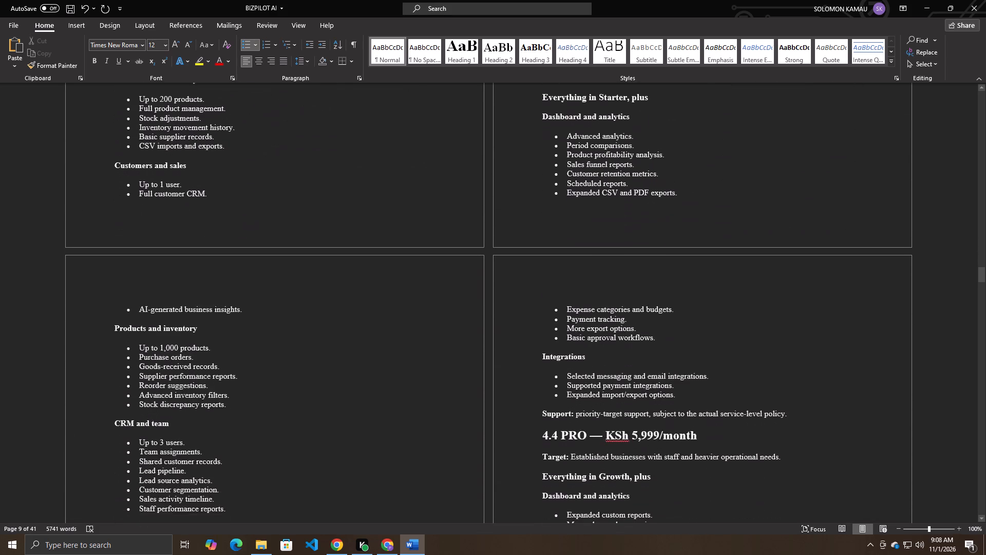
pyautogui.scroll(-7, 700, 228)
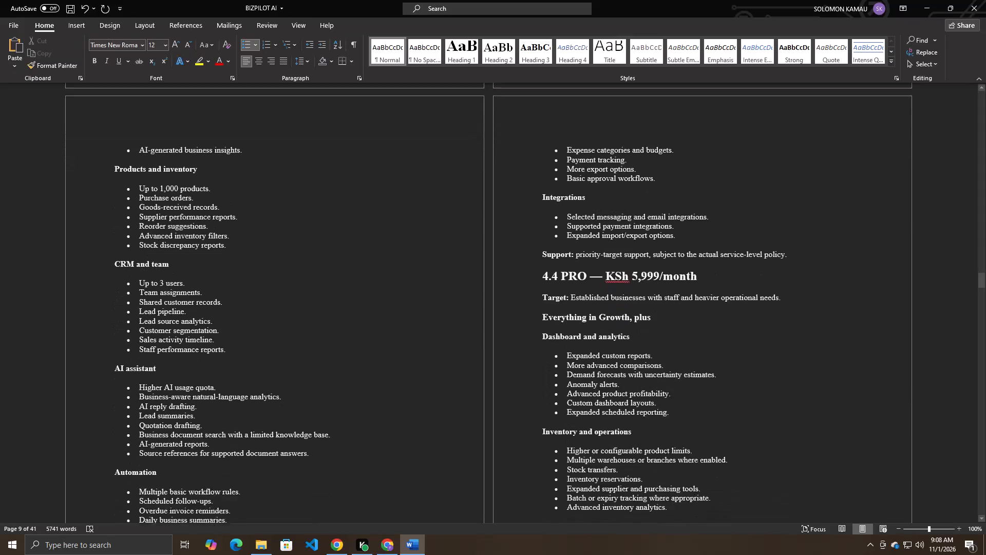
pyautogui.scroll(-8, 700, 228)
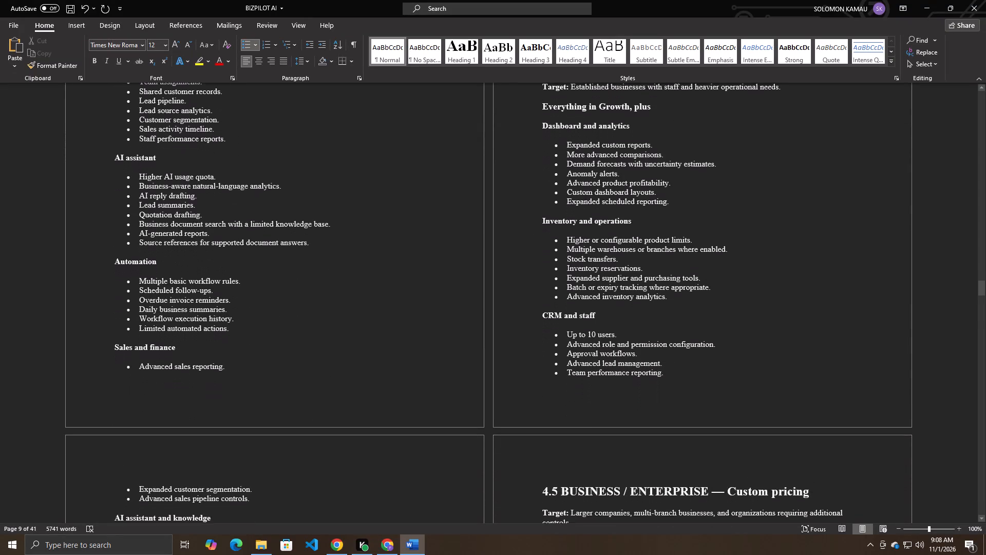
pyautogui.scroll(-10, 700, 228)
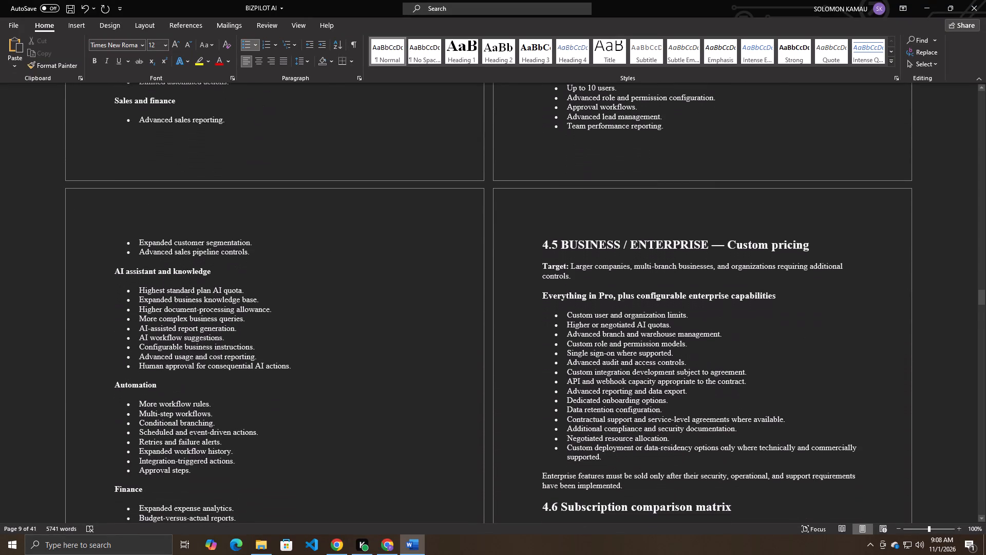
pyautogui.scroll(-9, 700, 228)
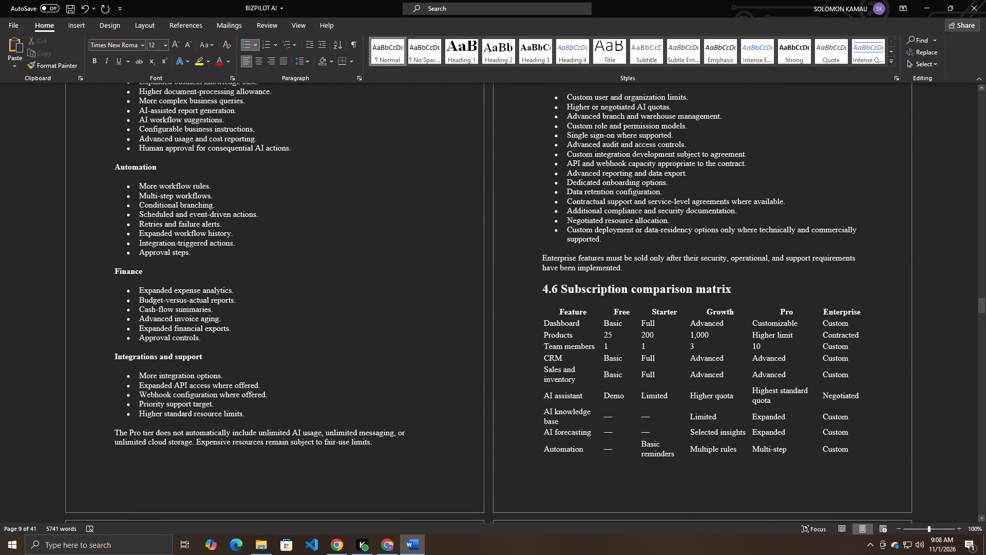
# Look through the document from the section 4.6 comparison matrix to the start of Part 6 for remaining mentions of BizPilot.
pyautogui.scroll(-4, 700, 228)
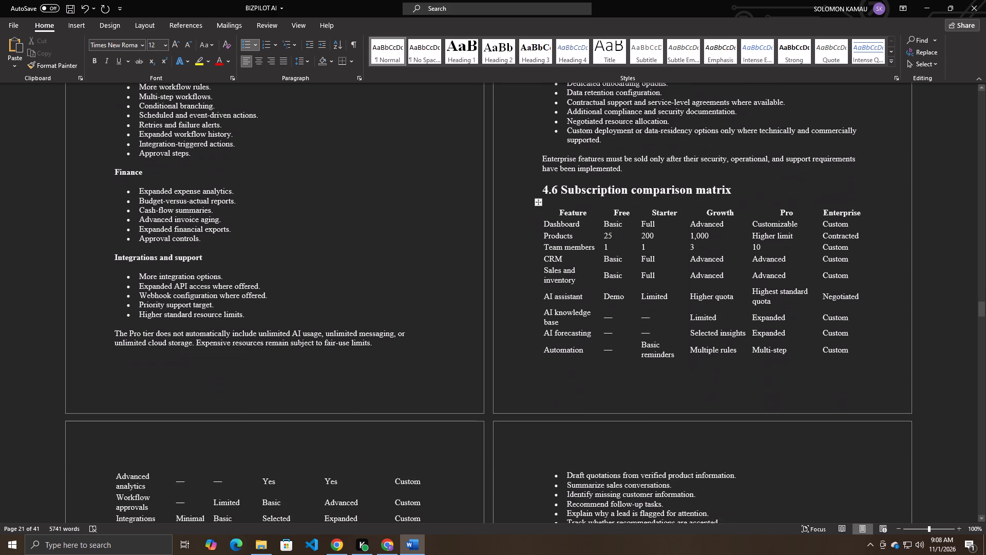
pyautogui.scroll(-7, 700, 228)
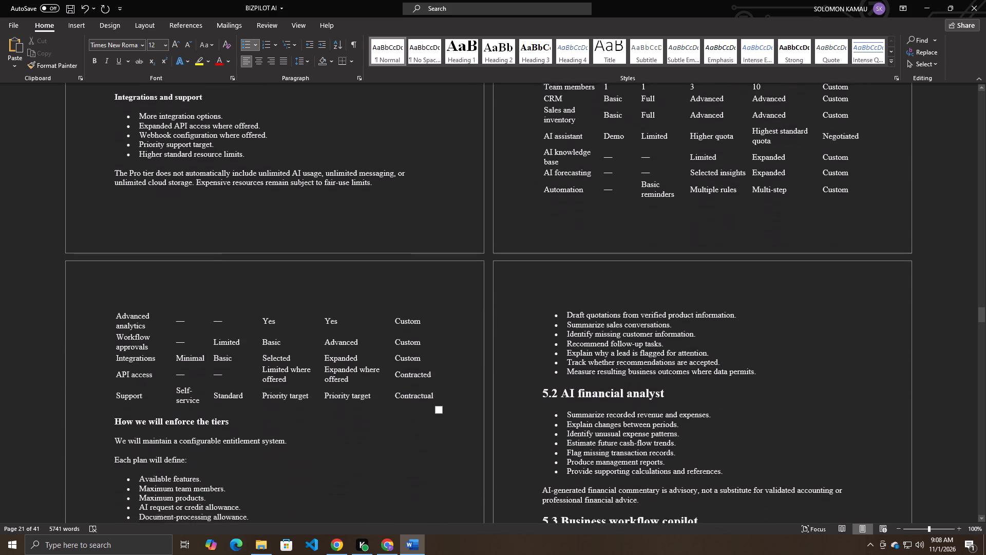
pyautogui.scroll(-5, 700, 228)
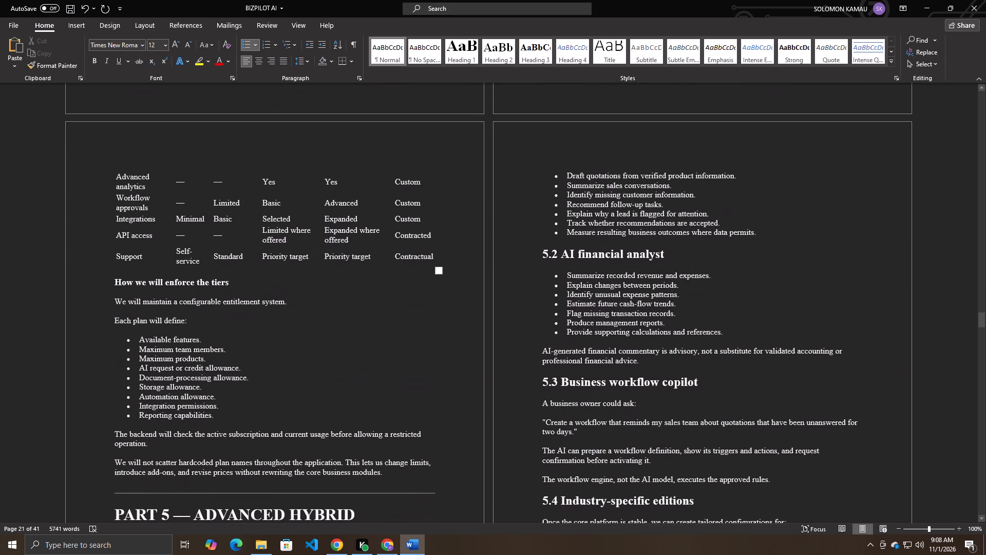
pyautogui.scroll(-4, 700, 228)
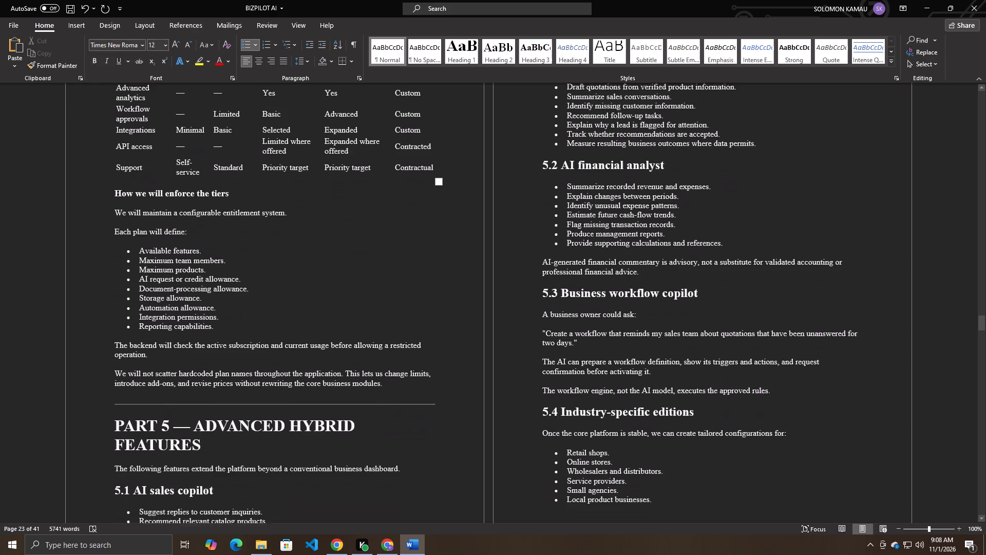
pyautogui.scroll(-5, 700, 228)
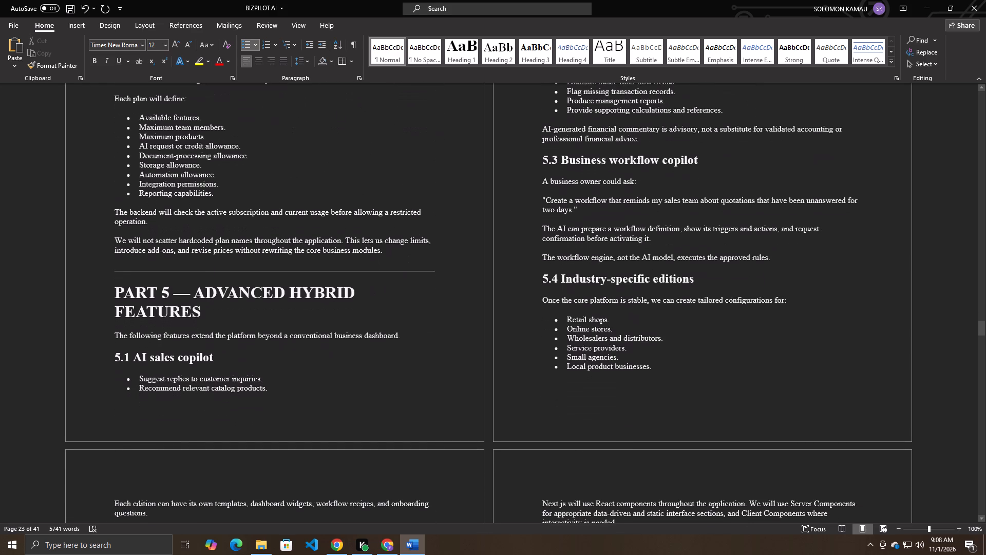
pyautogui.scroll(-8, 700, 228)
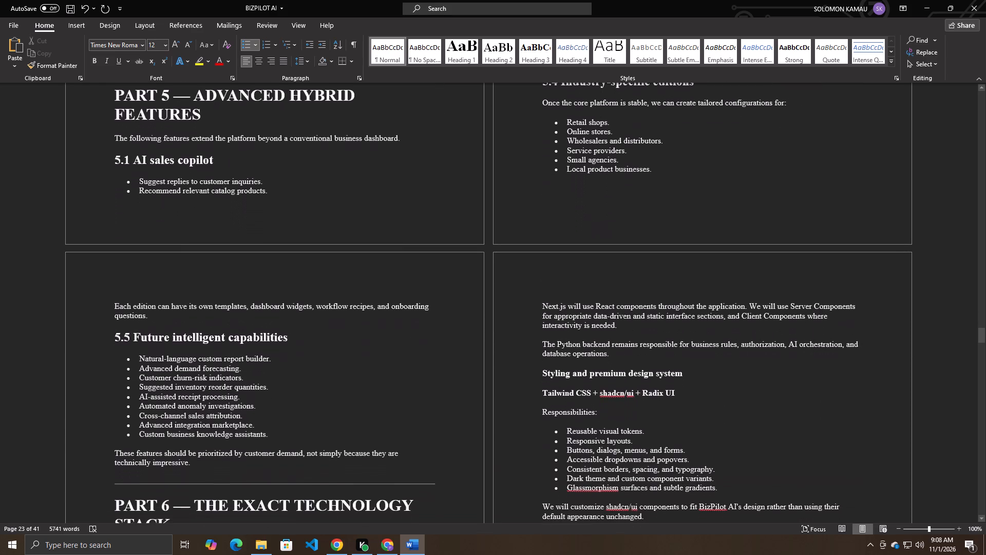
pyautogui.scroll(-7, 700, 228)
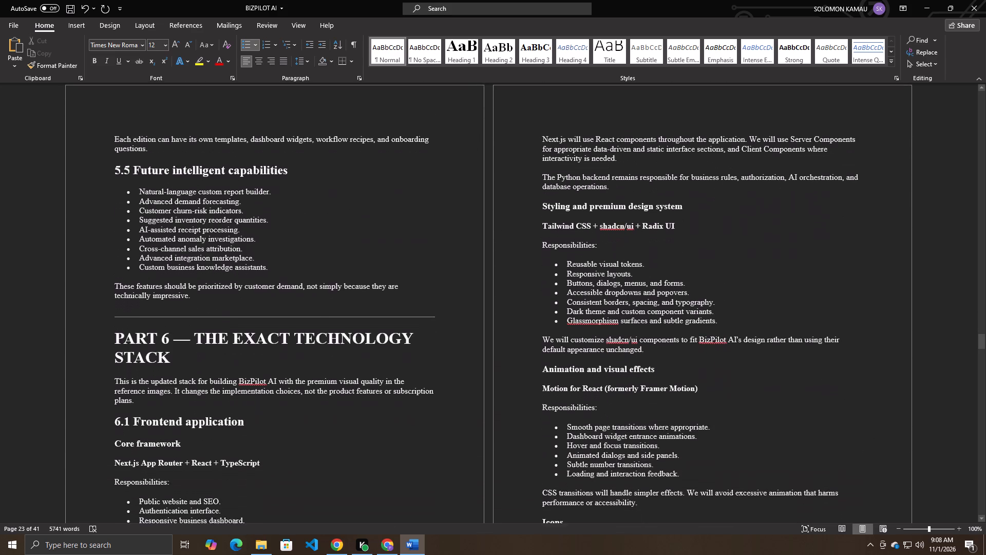
pyautogui.scroll(-2, 700, 228)
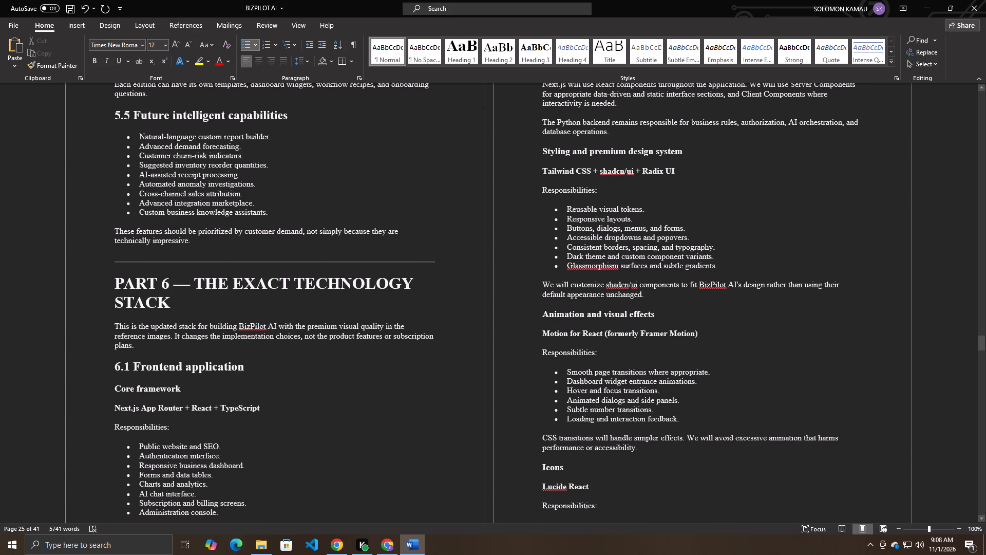
# Replace "BizPilot AI" in the introductory paragraph of Part 6 with the copied name "Tradenix AI".
pyautogui.click(275, 326)
pyautogui.press('BackSpace')
pyautogui.press('BackSpace')
pyautogui.press('BackSpace')
pyautogui.press('BackSpace')
pyautogui.press('BackSpace')
pyautogui.press('BackSpace')
pyautogui.press('BackSpace')
pyautogui.press('BackSpace')
pyautogui.press('BackSpace')
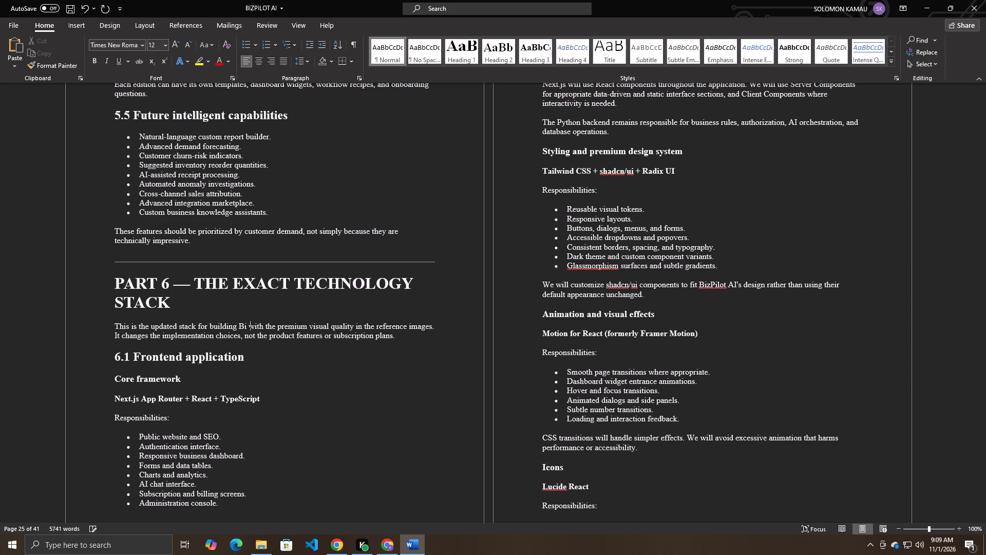
pyautogui.press('BackSpace')
pyautogui.press('BackSpace')
pyautogui.hotkey('ctrl', 'v')
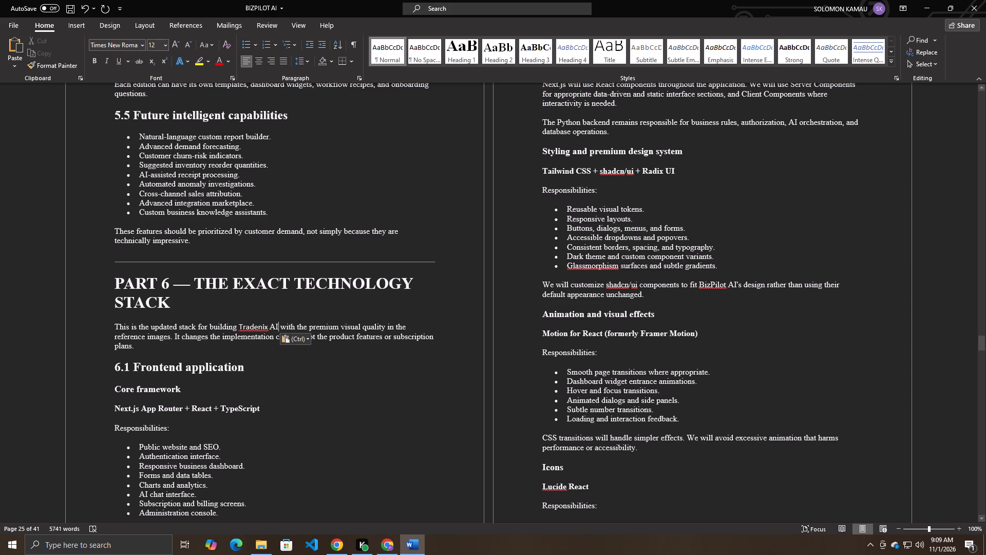
# Replace "BizPilot AI" in the sentence about customizing shadcn/ui components with the copied name "Tradenix AI".
pyautogui.click(737, 284)
pyautogui.click(736, 284)
pyautogui.press('BackSpace')
pyautogui.press('BackSpace')
pyautogui.press('BackSpace')
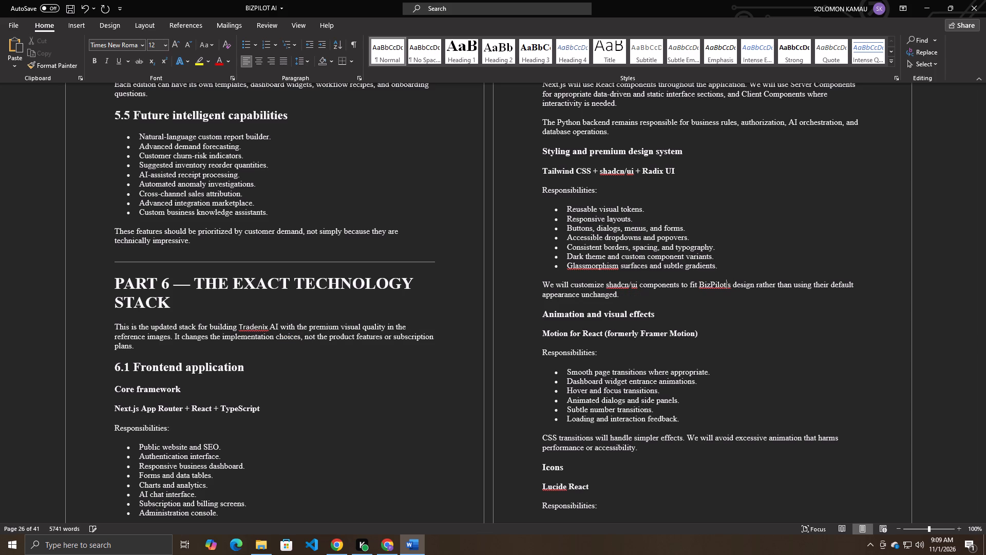
pyautogui.press('BackSpace')
pyautogui.press('BackSpace')
pyautogui.press('BackSpace')
pyautogui.press('BackSpace')
pyautogui.press('BackSpace')
pyautogui.press('BackSpace')
pyautogui.press('BackSpace')
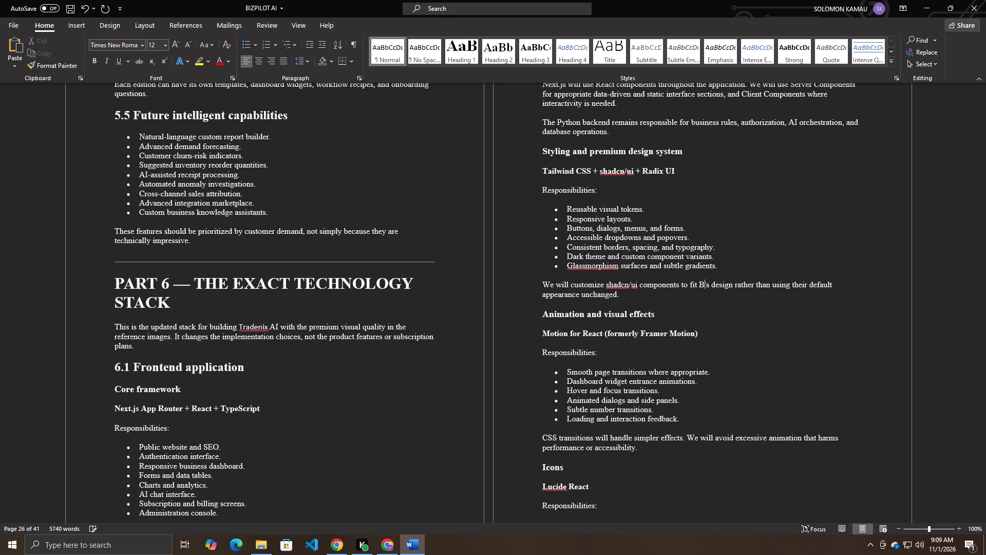
pyautogui.press('BackSpace')
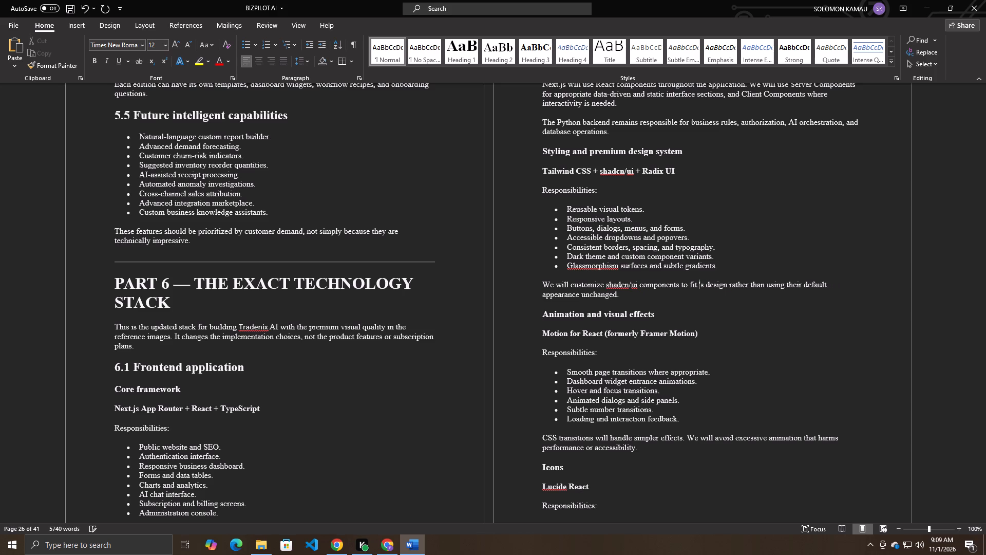
pyautogui.hotkey('ctrl', 'v')
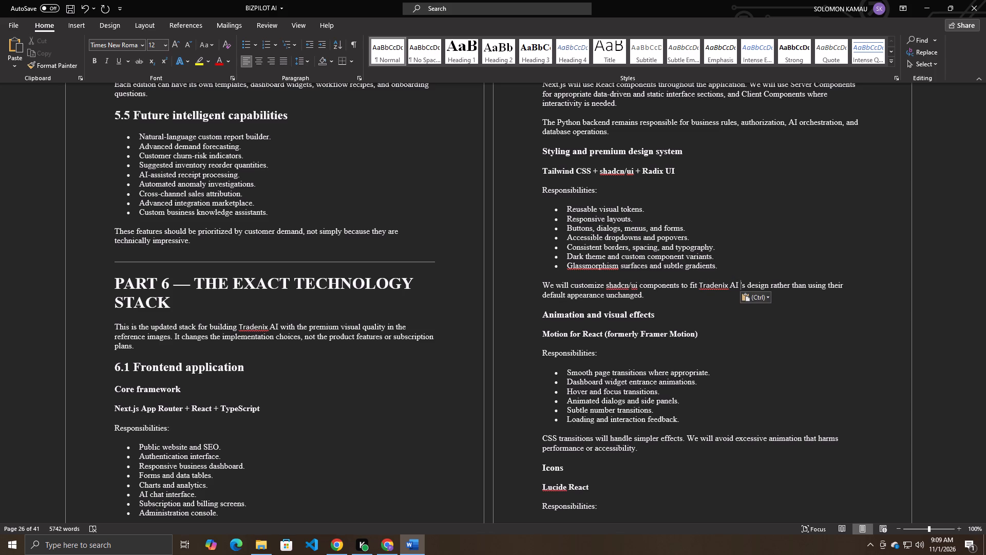
# Look through the document from section 6.1 to the Part 9 development roadmap for remaining mentions of BizPilot.
pyautogui.scroll(1, 736, 284)
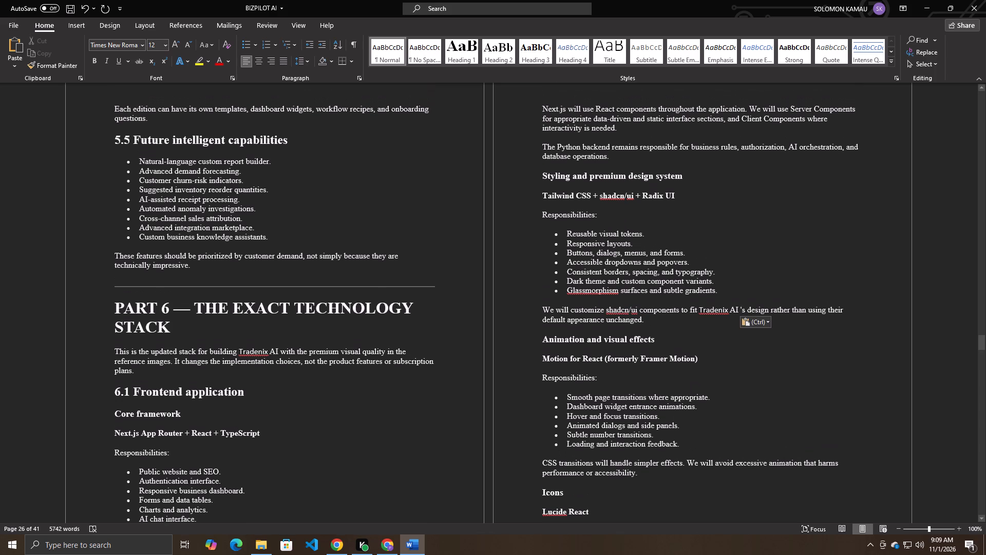
pyautogui.scroll(-2, 736, 284)
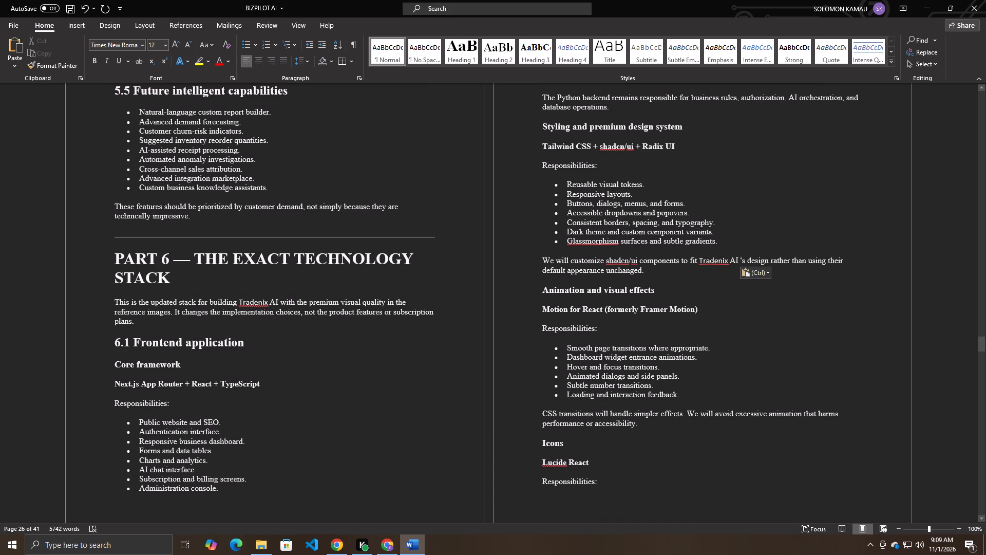
pyautogui.scroll(-2, 736, 284)
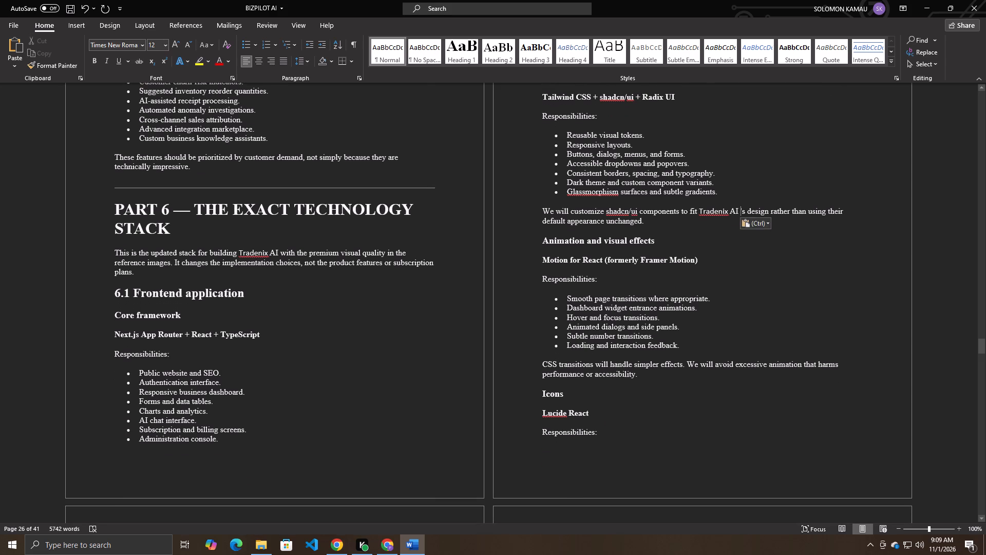
pyautogui.scroll(-6, 736, 284)
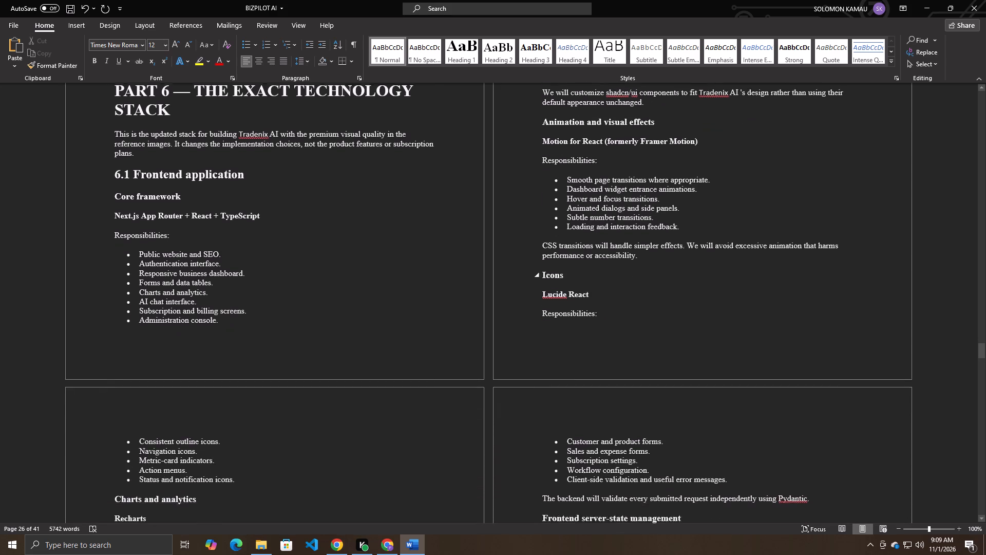
pyautogui.scroll(-6, 736, 284)
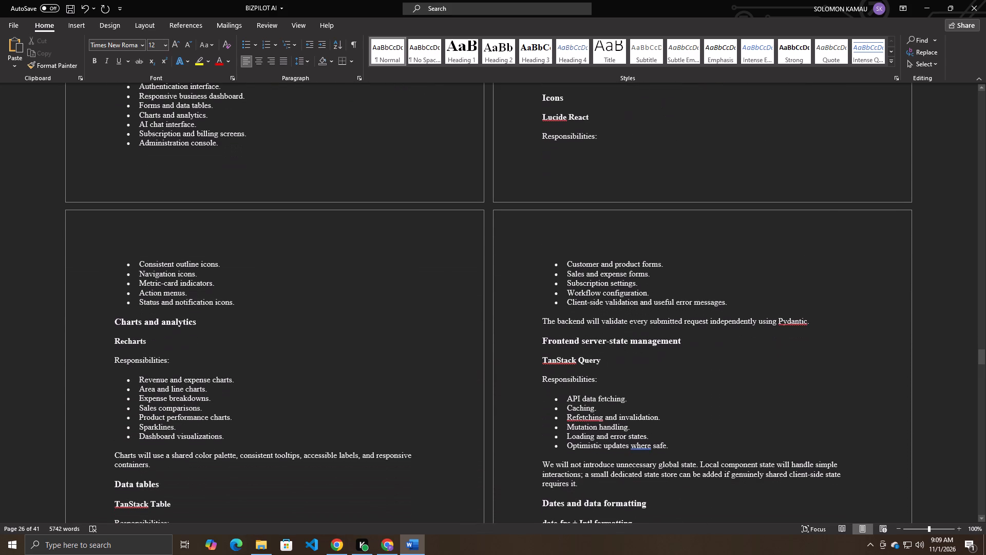
pyautogui.scroll(-4, 736, 291)
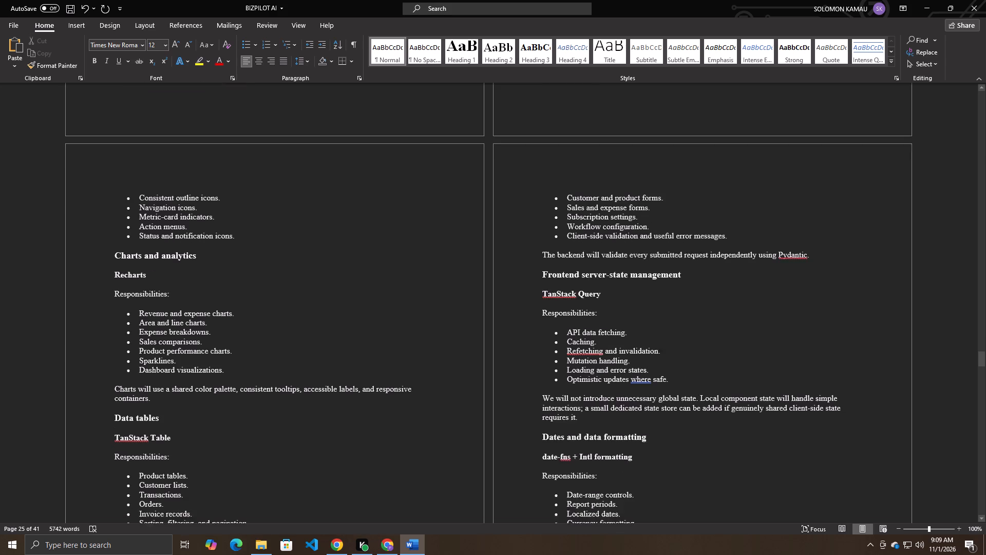
pyautogui.scroll(-7, 736, 294)
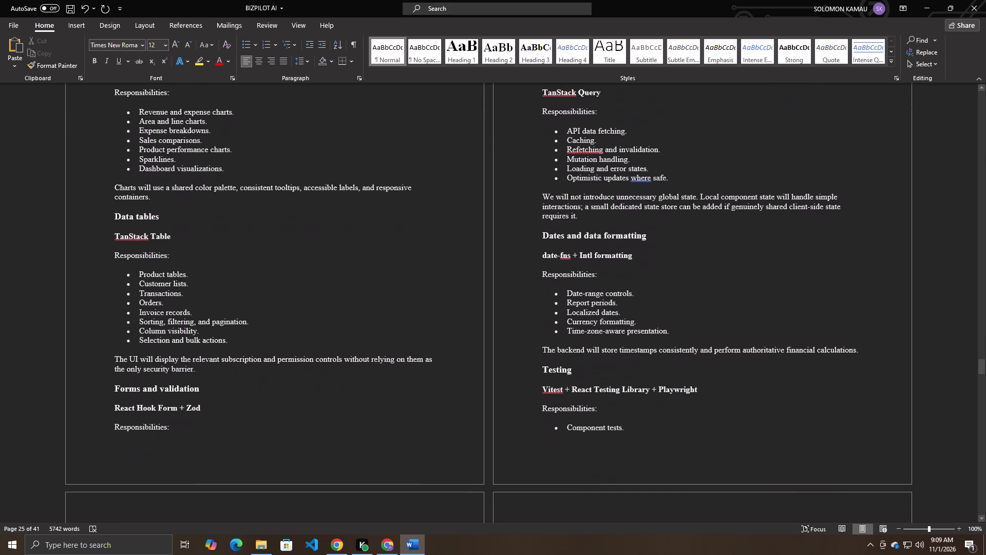
pyautogui.scroll(-8, 747, 289)
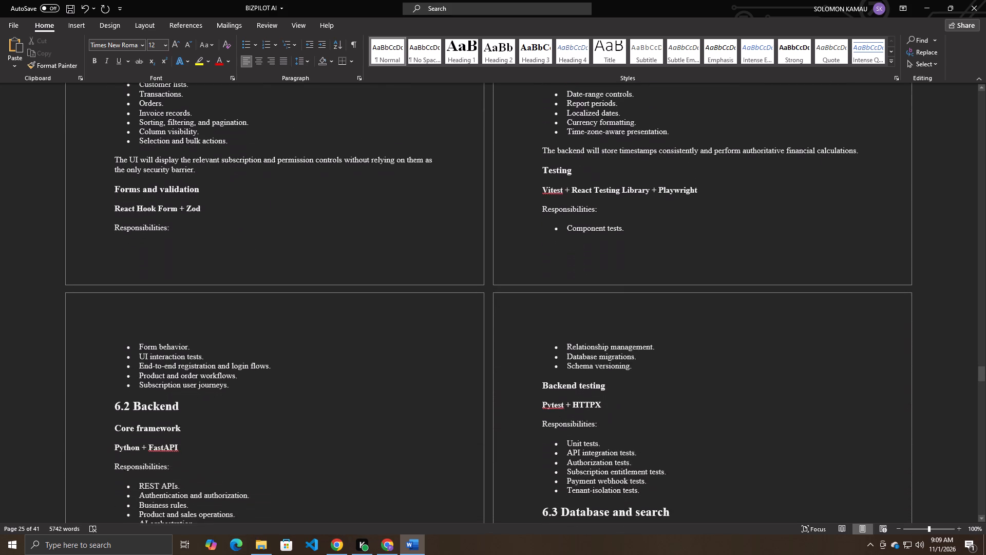
pyautogui.scroll(-6, 747, 289)
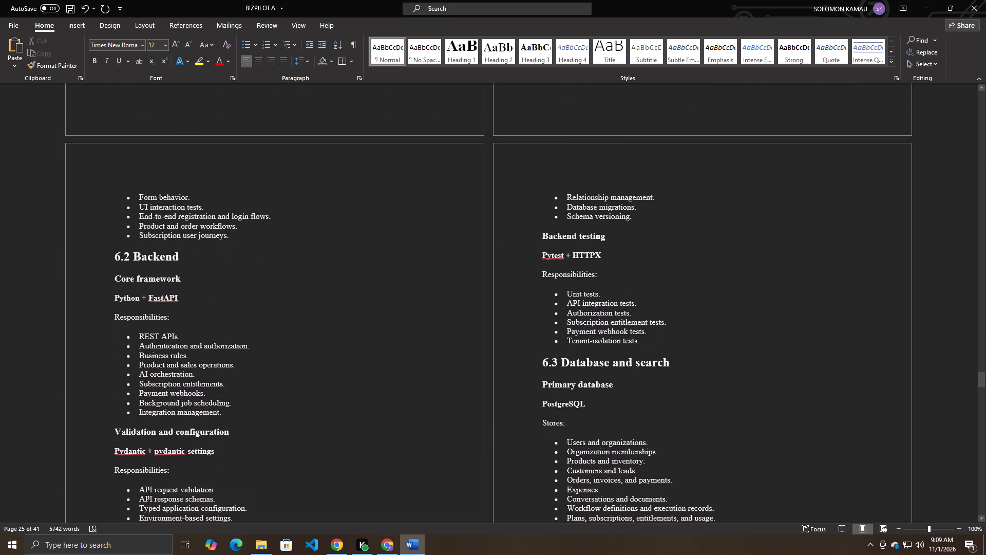
pyautogui.scroll(-6, 747, 289)
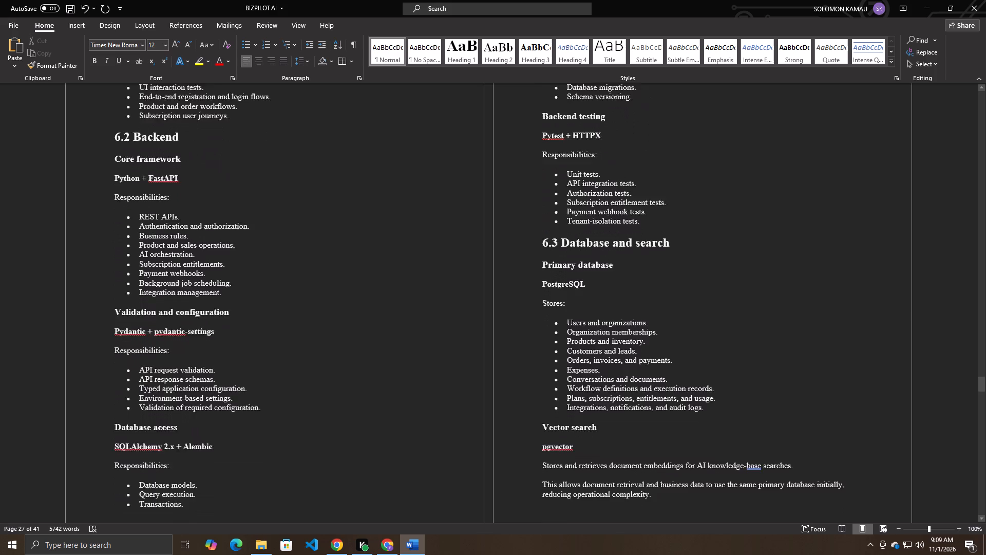
pyautogui.scroll(-6, 747, 289)
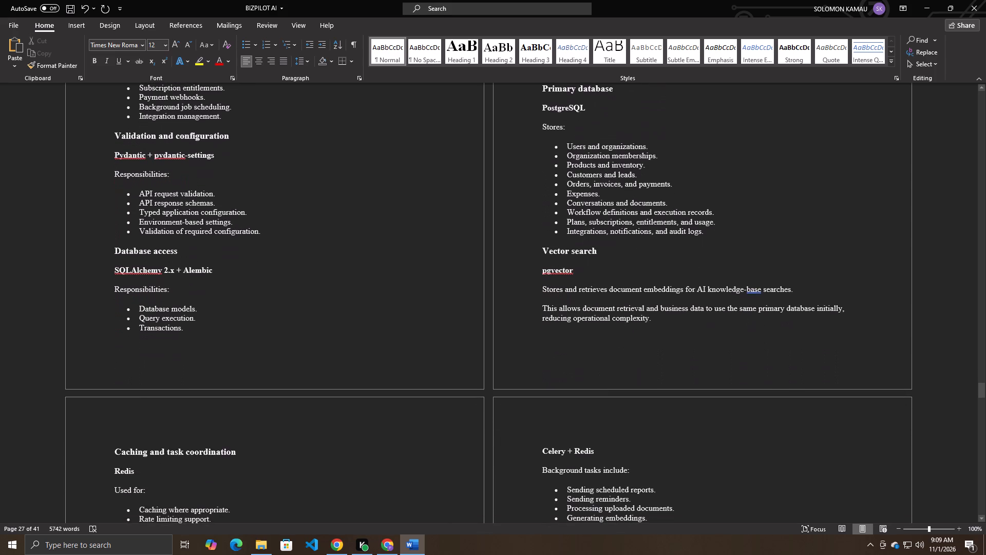
pyautogui.scroll(-9, 747, 289)
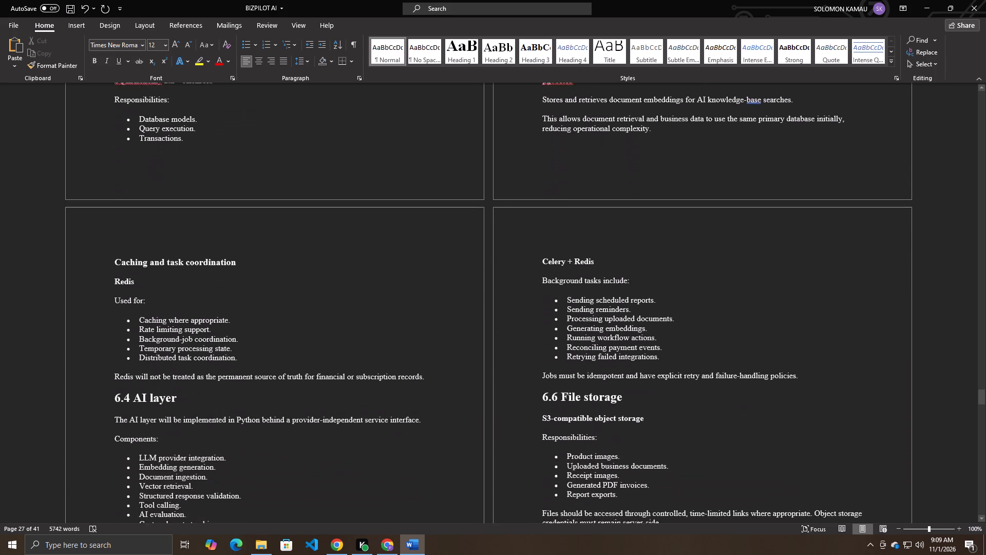
pyautogui.scroll(-8, 747, 289)
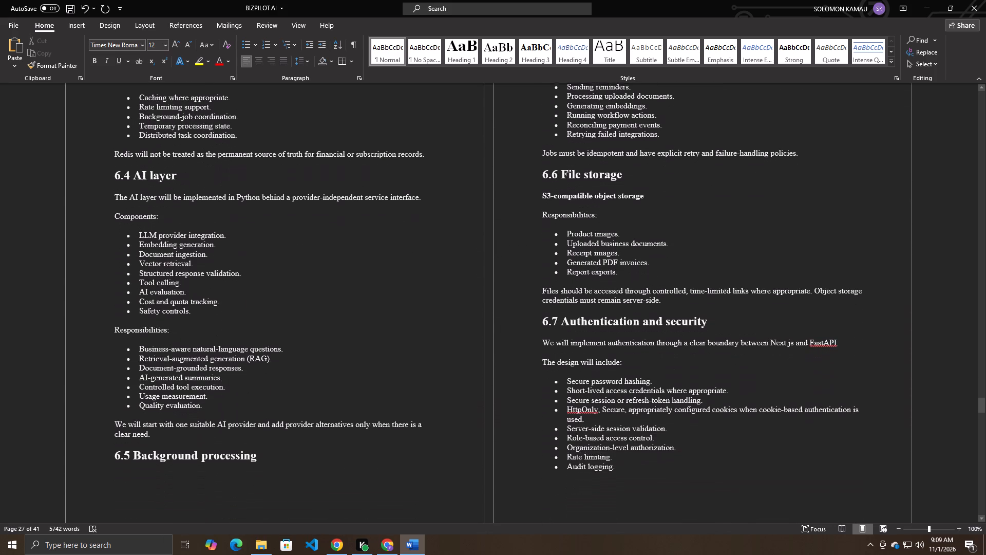
pyautogui.scroll(-6, 747, 289)
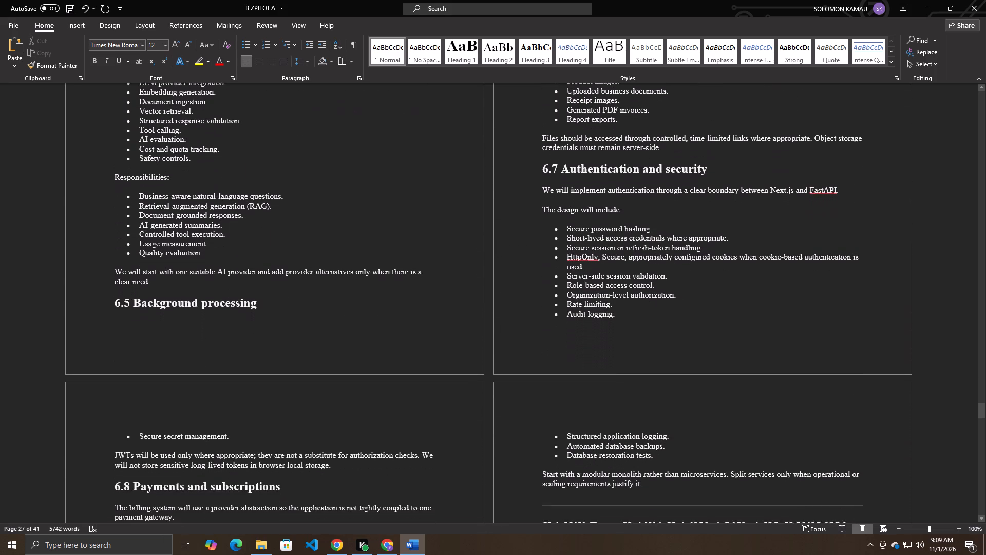
pyautogui.scroll(-6, 747, 289)
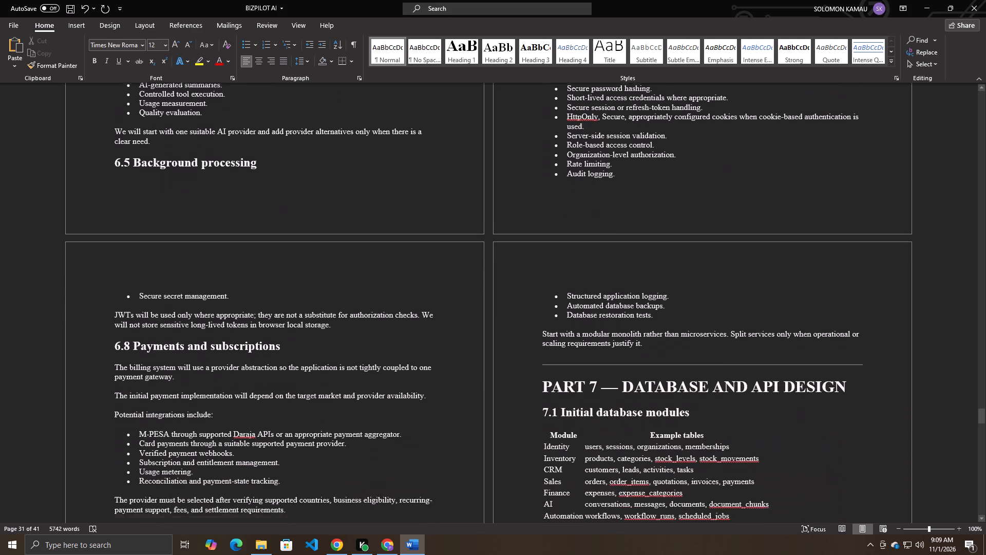
pyautogui.scroll(-7, 747, 289)
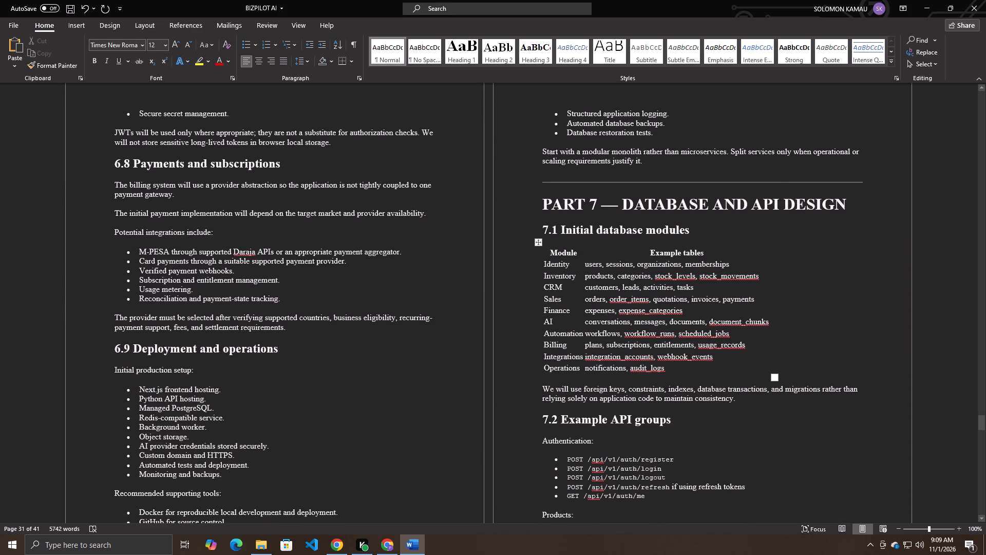
pyautogui.scroll(-5, 747, 289)
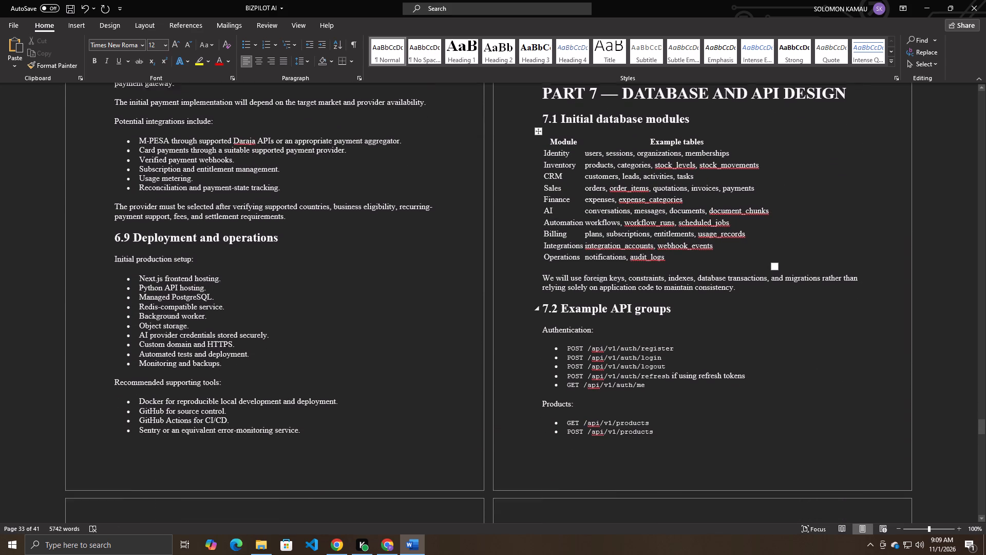
pyautogui.scroll(-7, 747, 289)
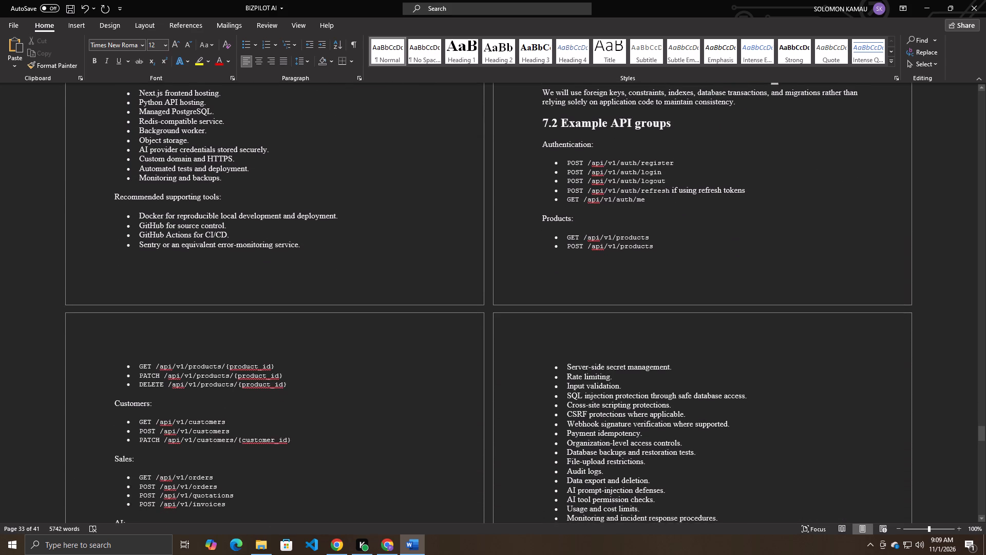
pyautogui.scroll(-7, 747, 289)
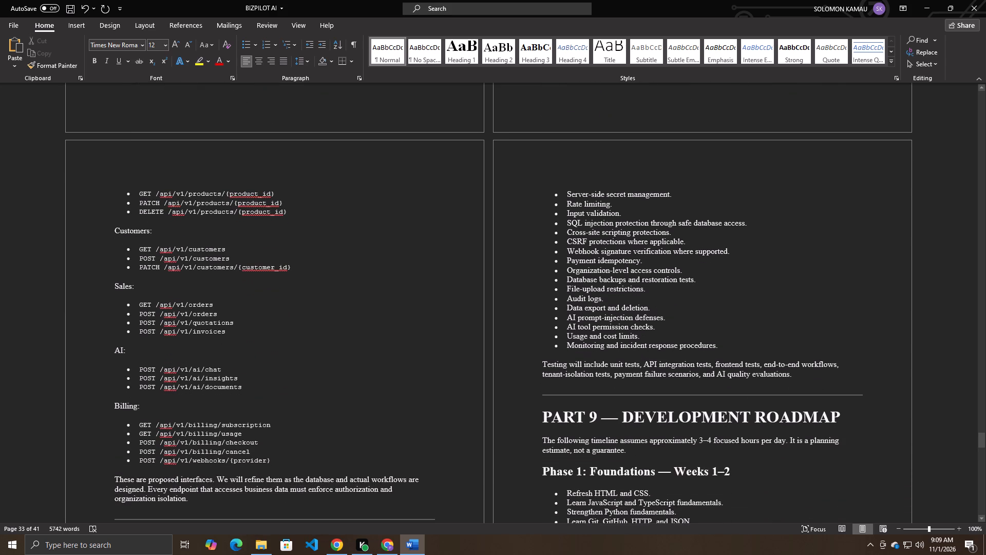
# Look through the document from the Part 9 development roadmap to the Final Strategy section for remaining mentions of BizPilot.
pyautogui.scroll(-5, 747, 289)
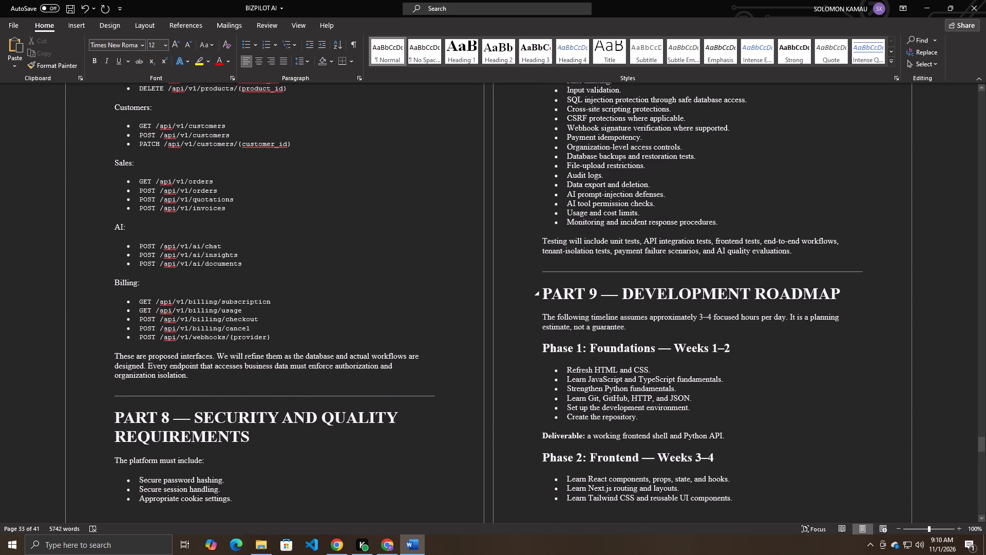
pyautogui.scroll(-4, 747, 289)
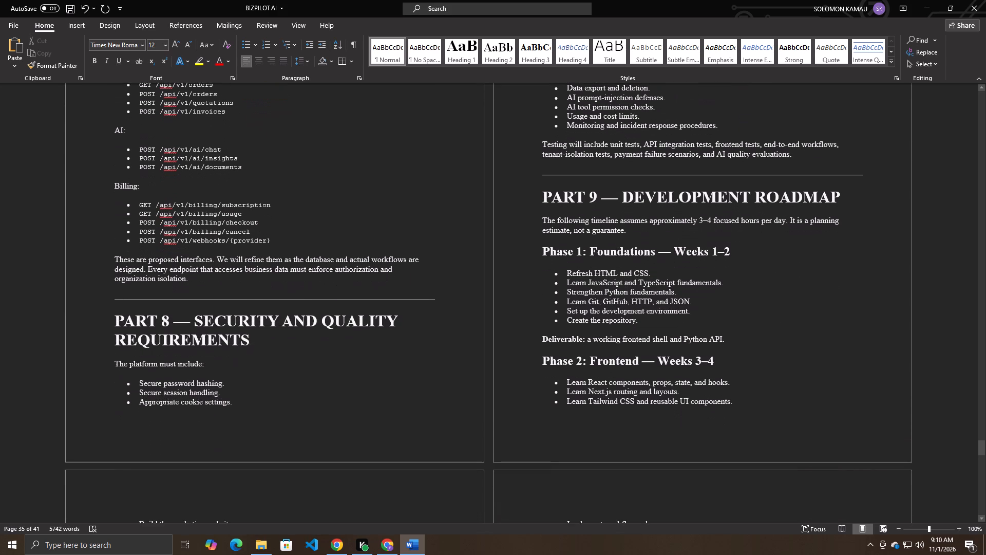
pyautogui.scroll(-3, 747, 289)
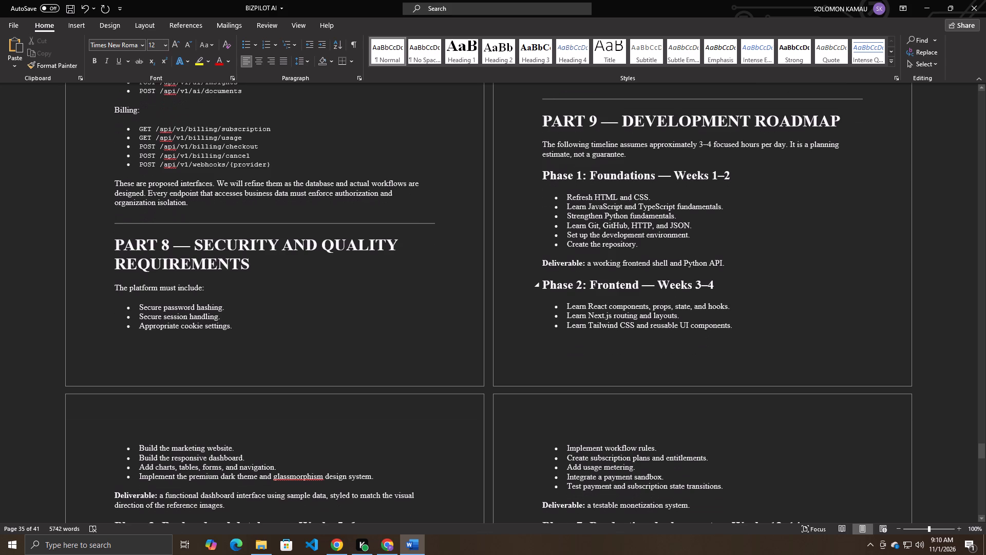
pyautogui.scroll(-4, 747, 289)
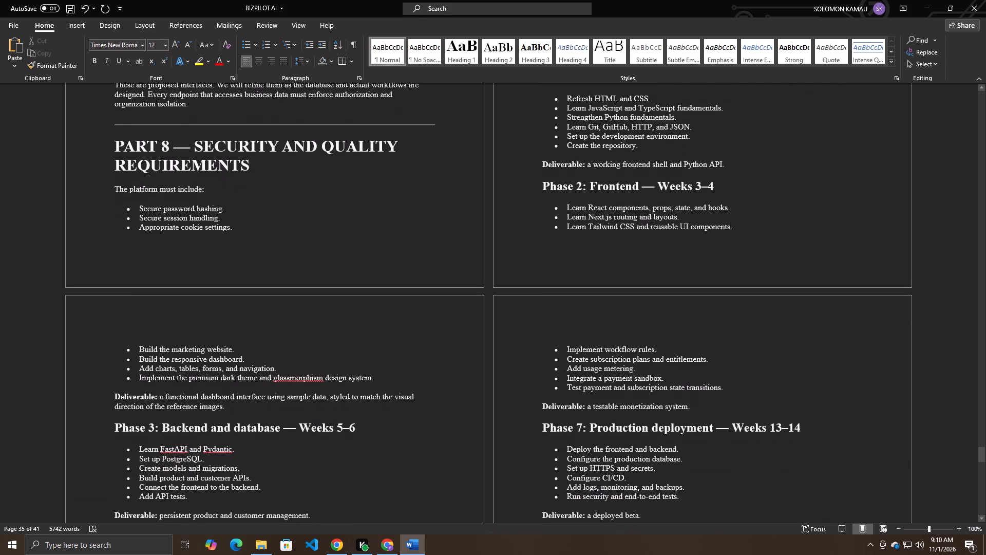
pyautogui.scroll(-4, 747, 289)
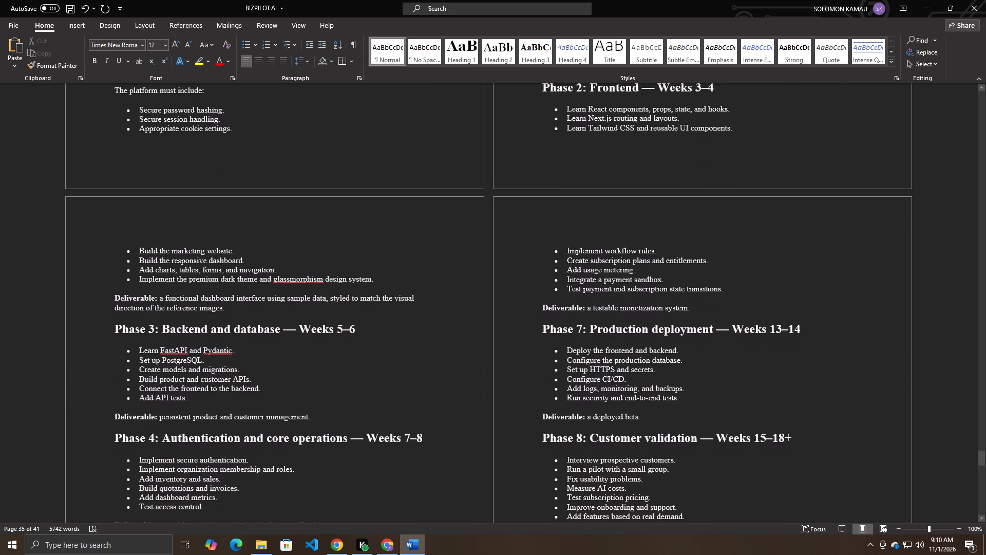
pyautogui.scroll(-5, 747, 289)
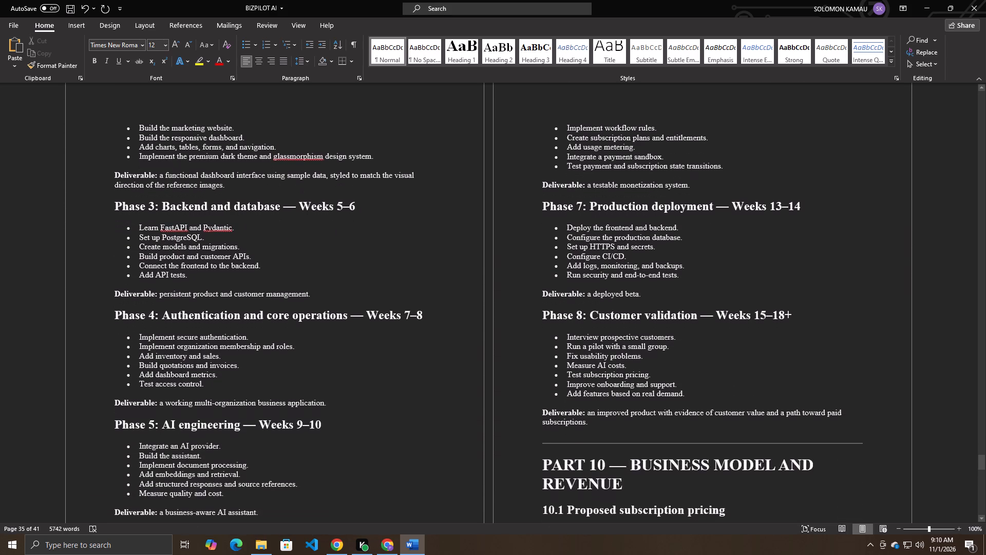
pyautogui.scroll(-4, 747, 289)
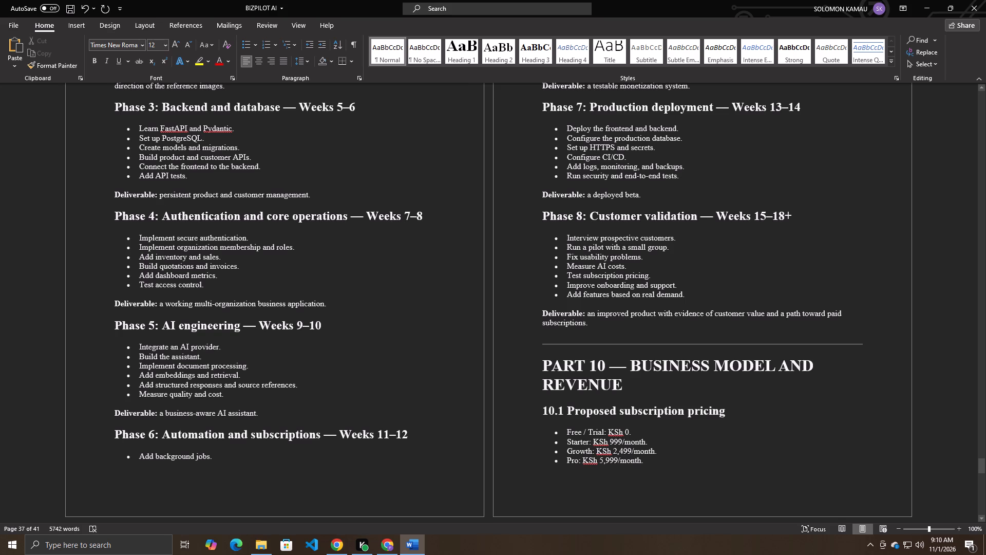
pyautogui.scroll(-8, 747, 289)
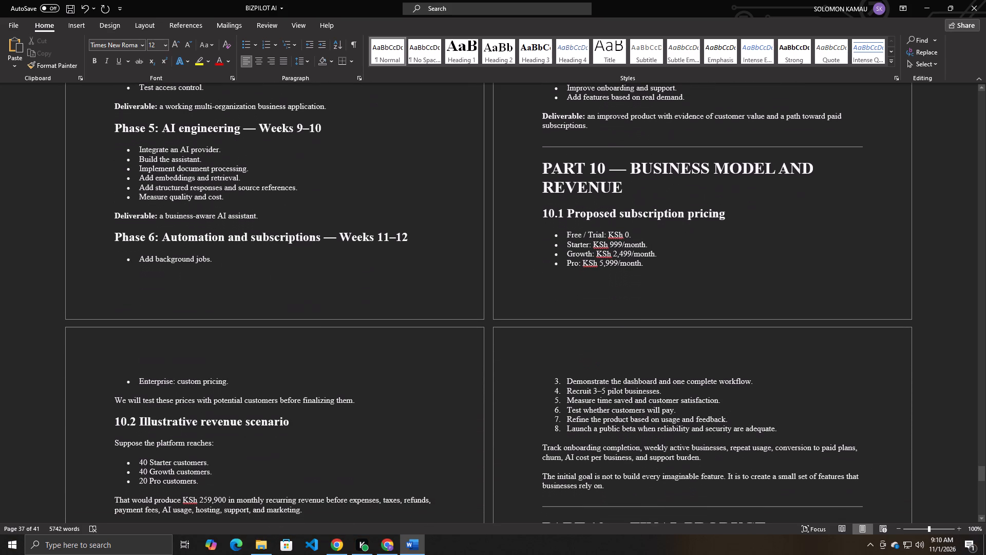
pyautogui.scroll(-4, 747, 289)
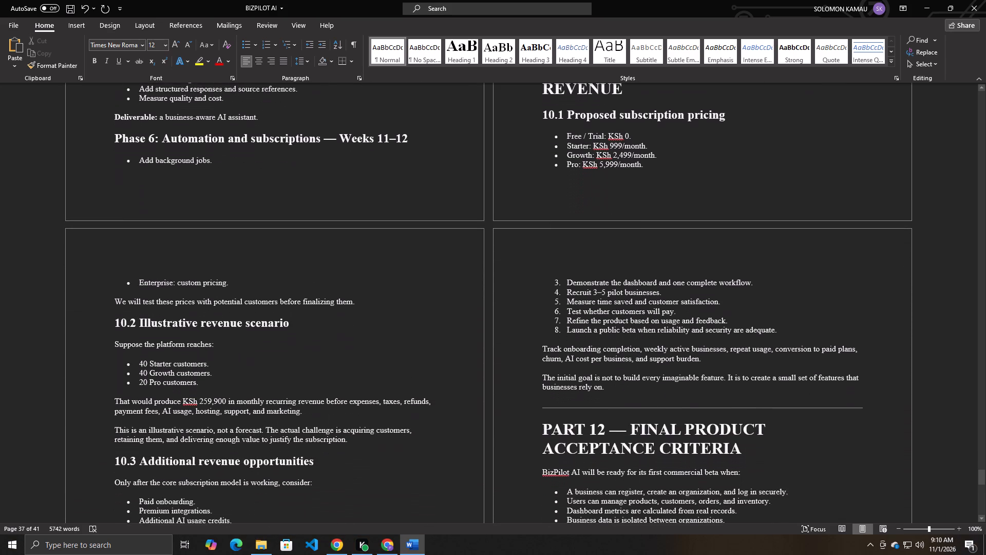
pyautogui.scroll(-10, 747, 289)
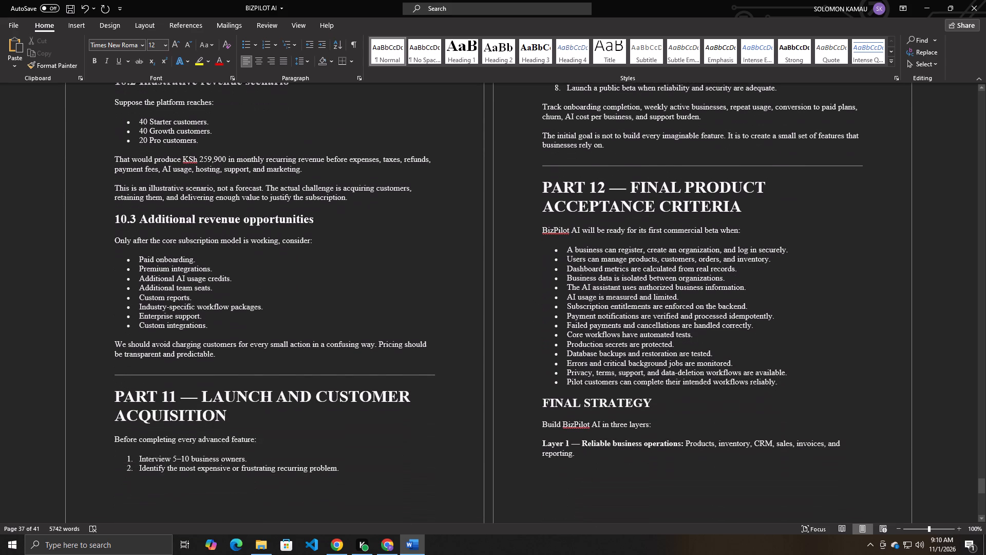
pyautogui.scroll(-5, 747, 289)
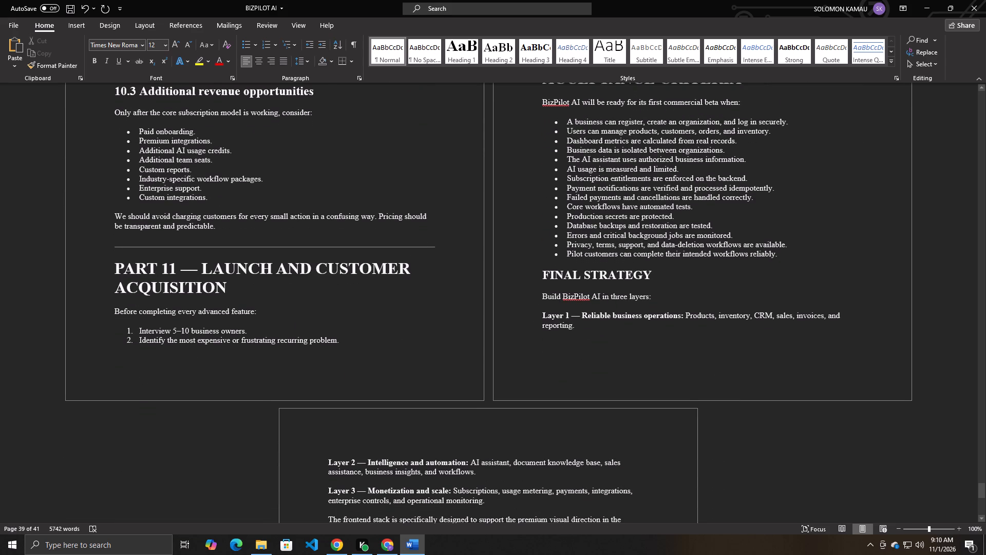
# Replace "BizPilot AI" in the "in three layers" sentence under Final Strategy with the copied name "Tradenix AI".
pyautogui.click(600, 298)
pyautogui.press('BackSpace')
pyautogui.press('BackSpace')
pyautogui.press('BackSpace')
pyautogui.press('BackSpace')
pyautogui.press('BackSpace')
pyautogui.press('BackSpace')
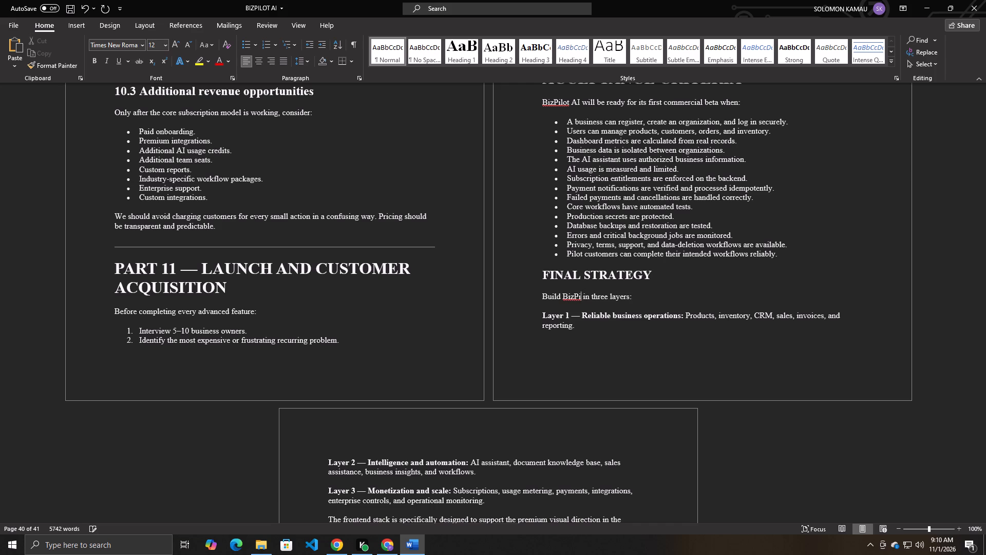
pyautogui.press('BackSpace')
pyautogui.press('BackSpace')
pyautogui.press('BackSpace')
pyautogui.press('BackSpace')
pyautogui.press('BackSpace')
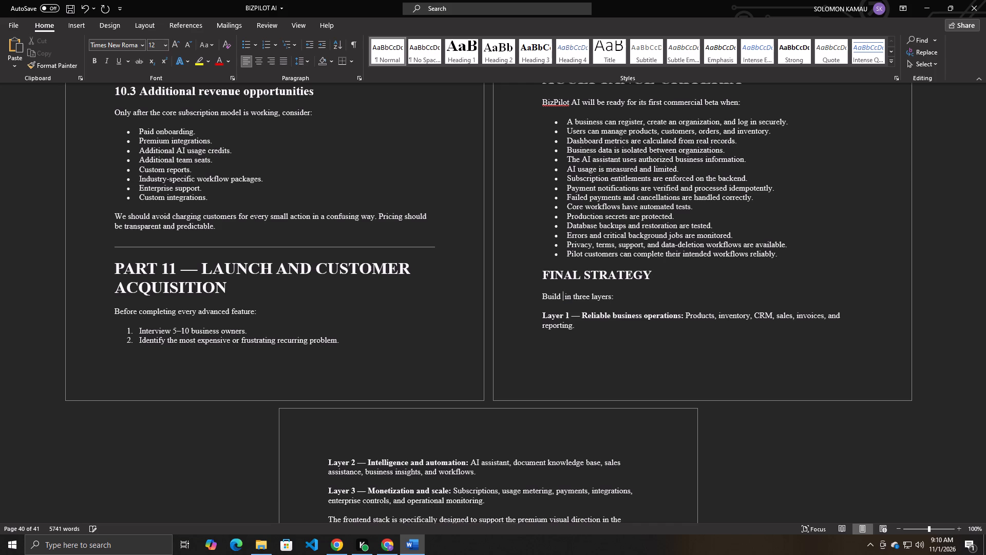
pyautogui.hotkey('ctrl', 'v')
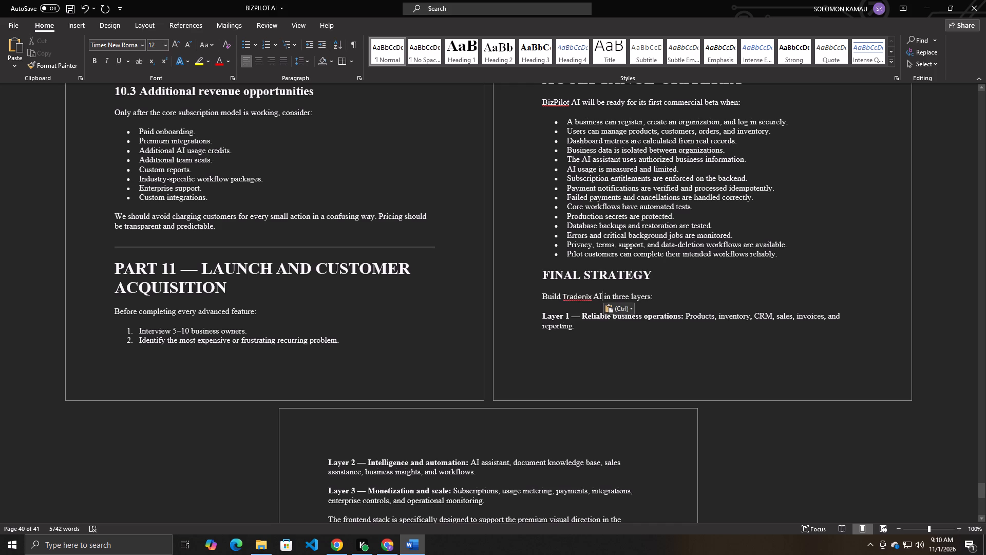
# Look through Part 12, the Final Strategy section and the last page for remaining mentions of BizPilot.
pyautogui.scroll(4, 591, 317)
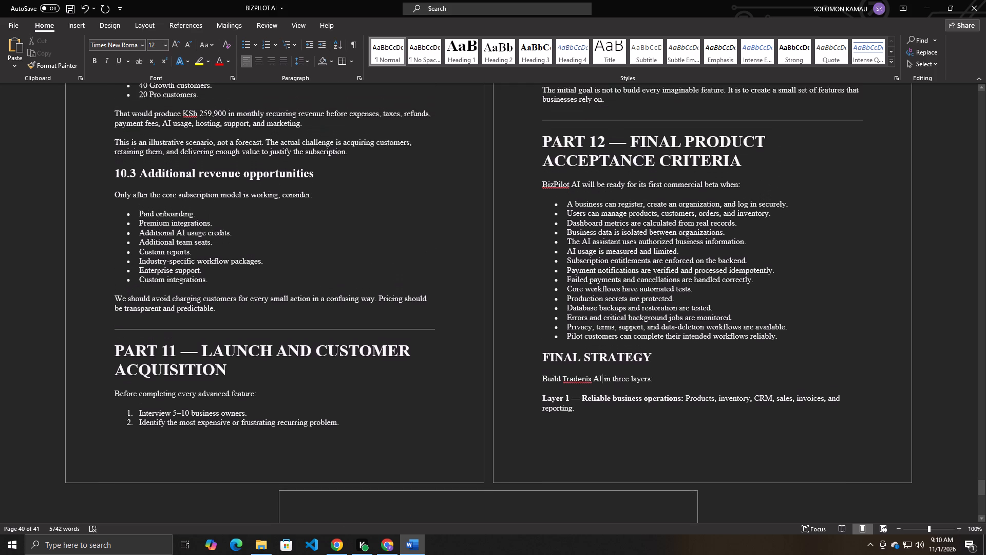
pyautogui.scroll(6, 591, 317)
pyautogui.scroll(-14, 610, 318)
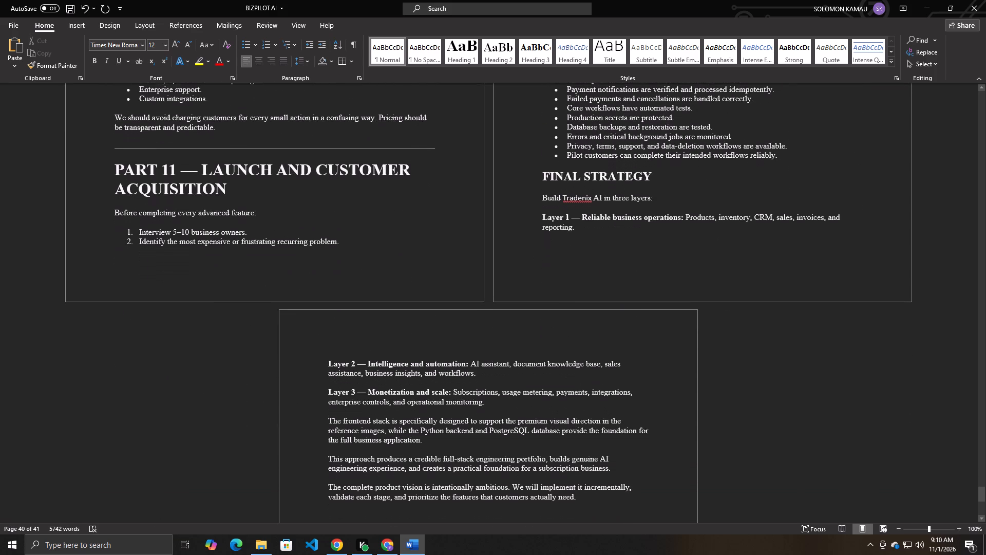
pyautogui.scroll(-18, 620, 314)
pyautogui.scroll(7, 626, 310)
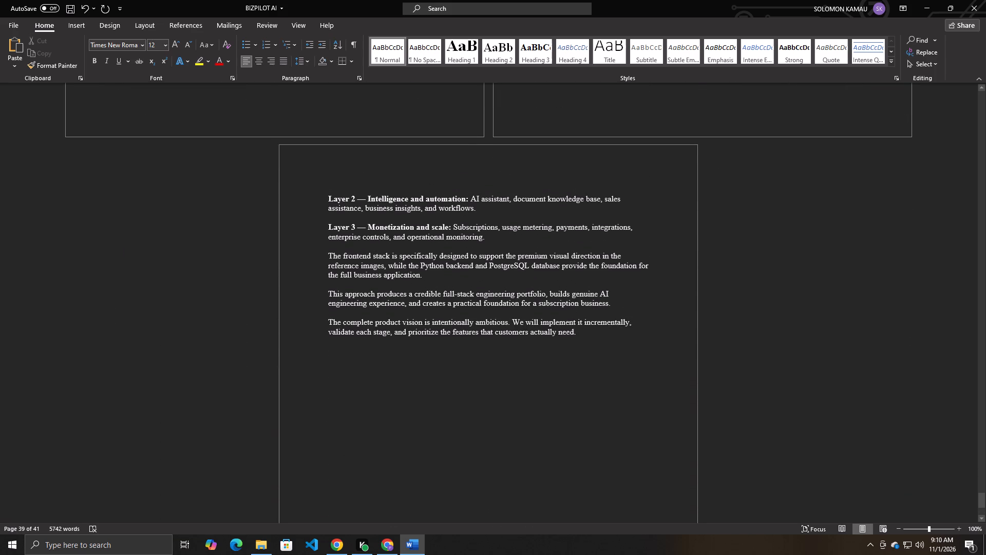
# Save the document as a Word file named "Tradenix AI" in the BizPilot AI folder and close it.
pyautogui.click(10, 25)
pyautogui.click(27, 157)
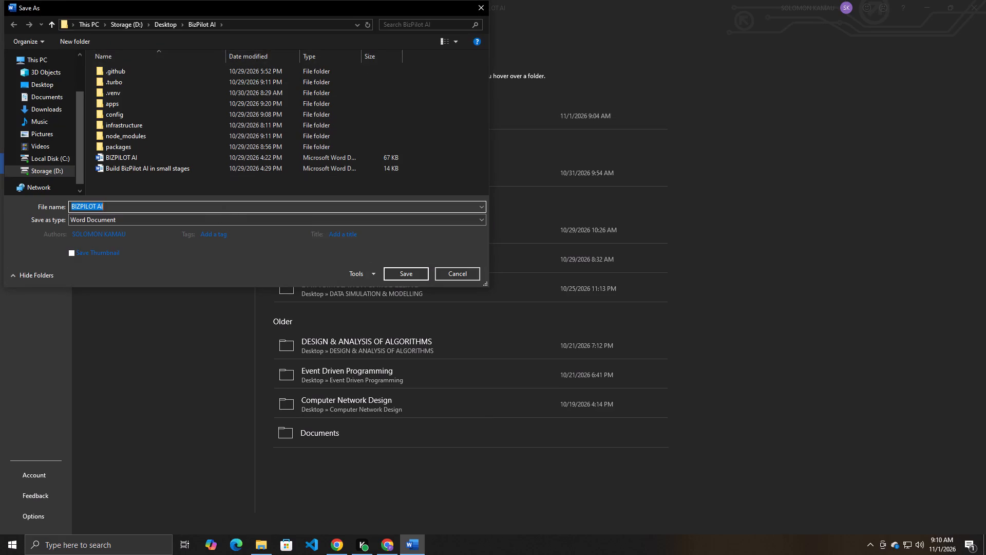
pyautogui.press('BackSpace')
pyautogui.hotkey('ctrl', 'v')
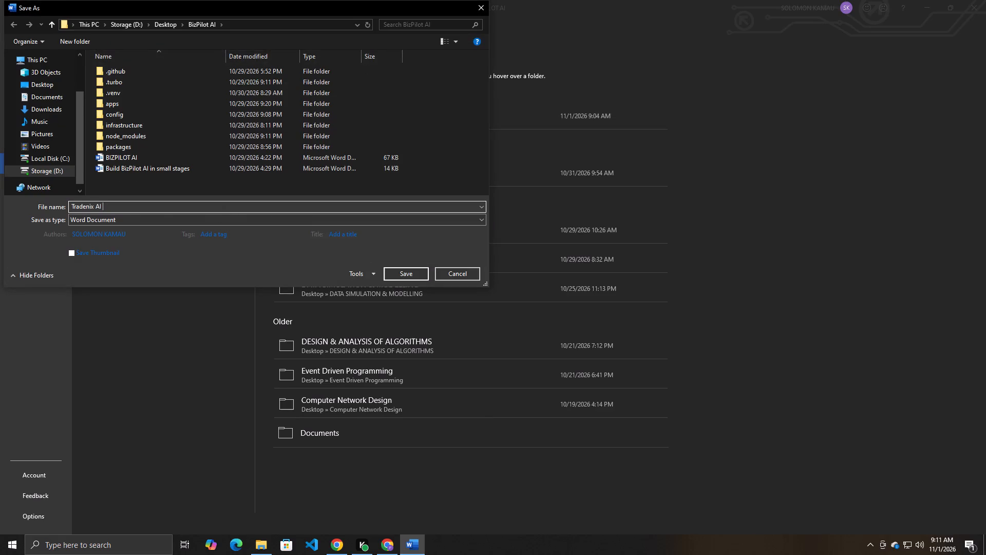
pyautogui.press('Return')
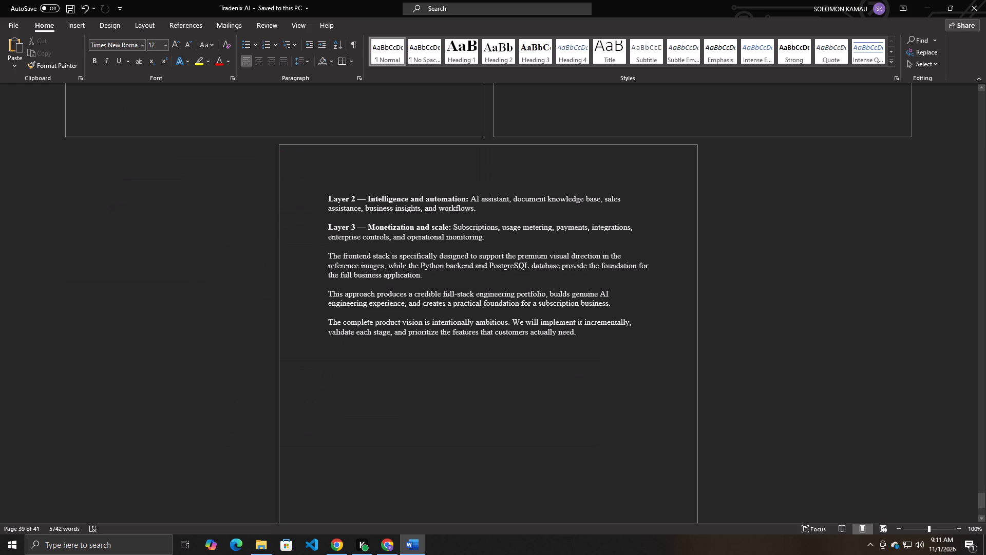
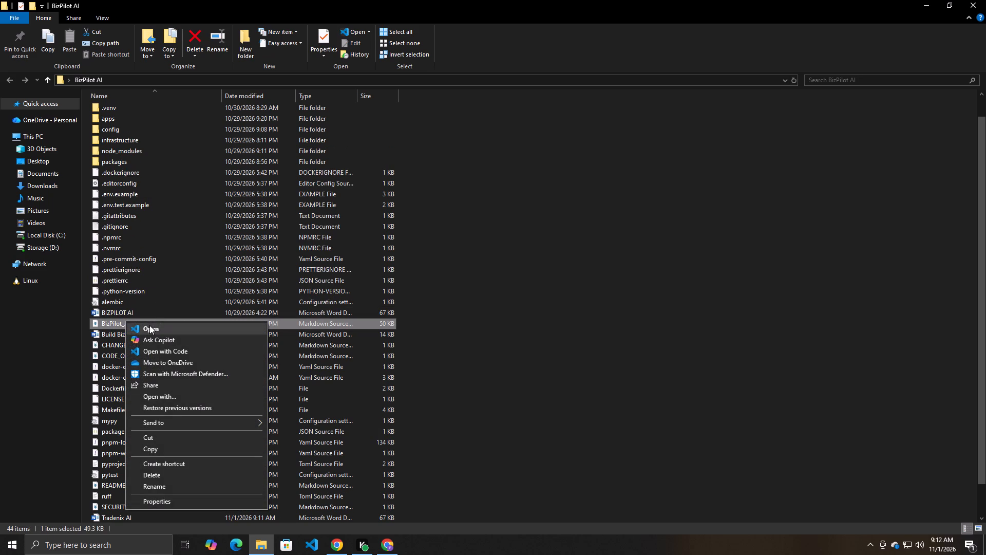
pyautogui.click(111, 323)
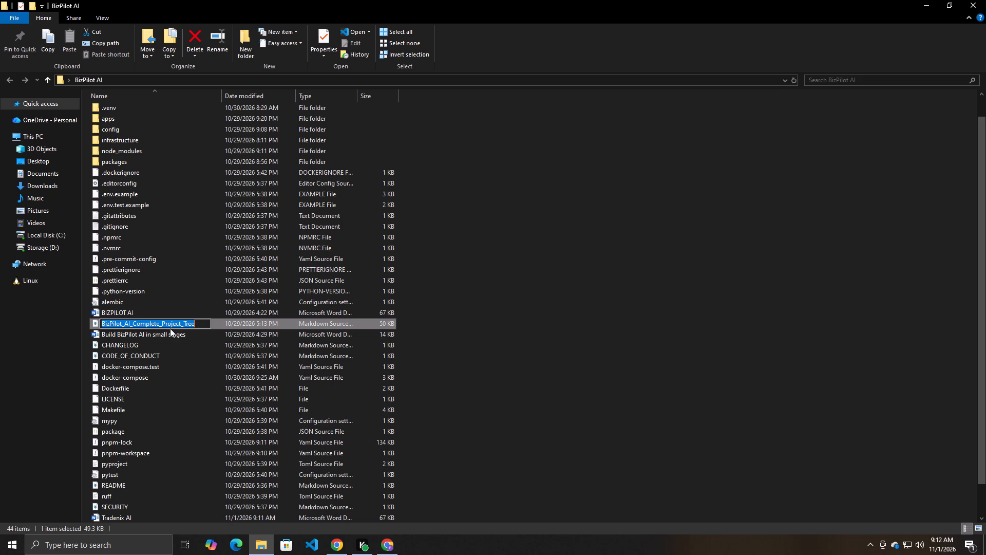
pyautogui.click(241, 322)
pyautogui.rightClick(241, 322)
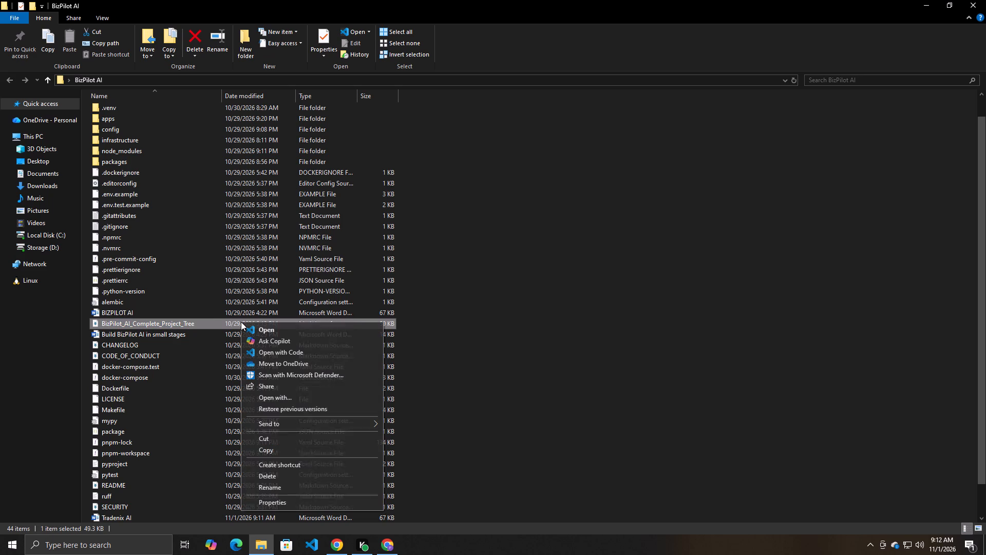
pyautogui.click(292, 397)
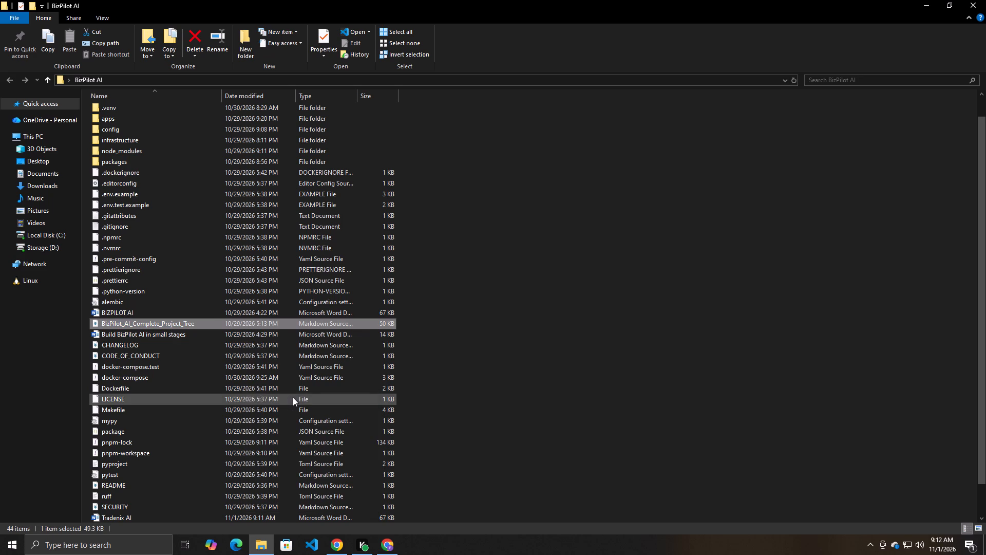
pyautogui.click(439, 264)
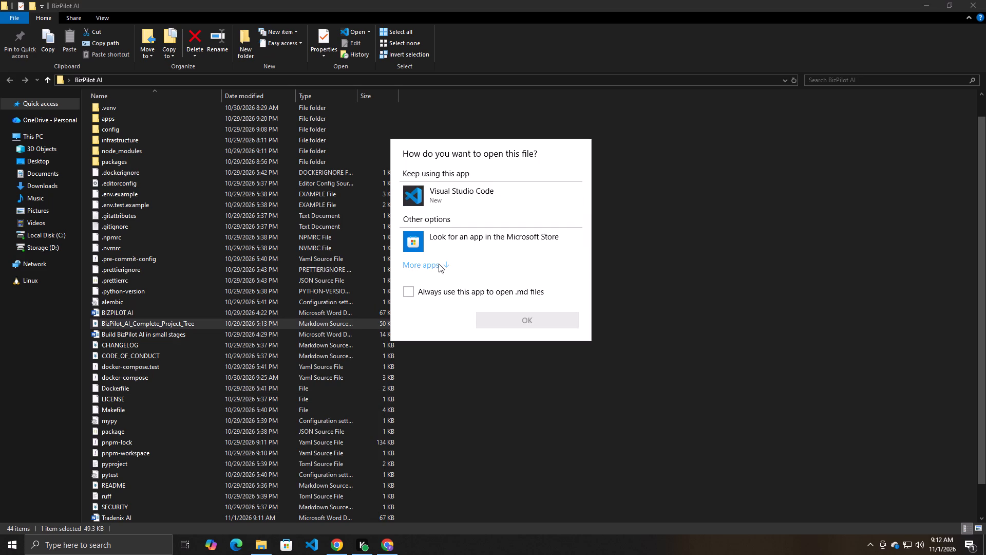
pyautogui.scroll(-3, 447, 332)
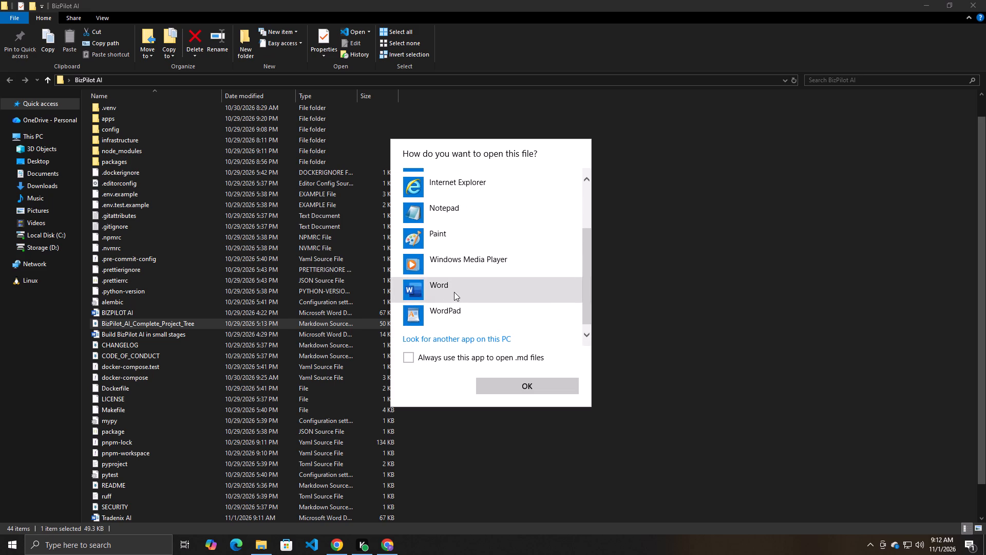
pyautogui.click(454, 292)
pyautogui.click(515, 384)
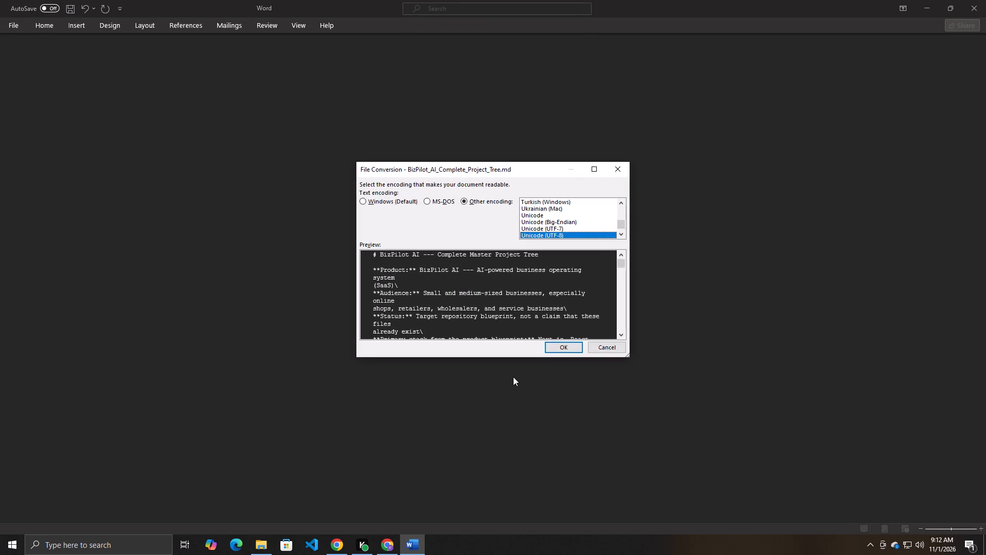
pyautogui.click(560, 348)
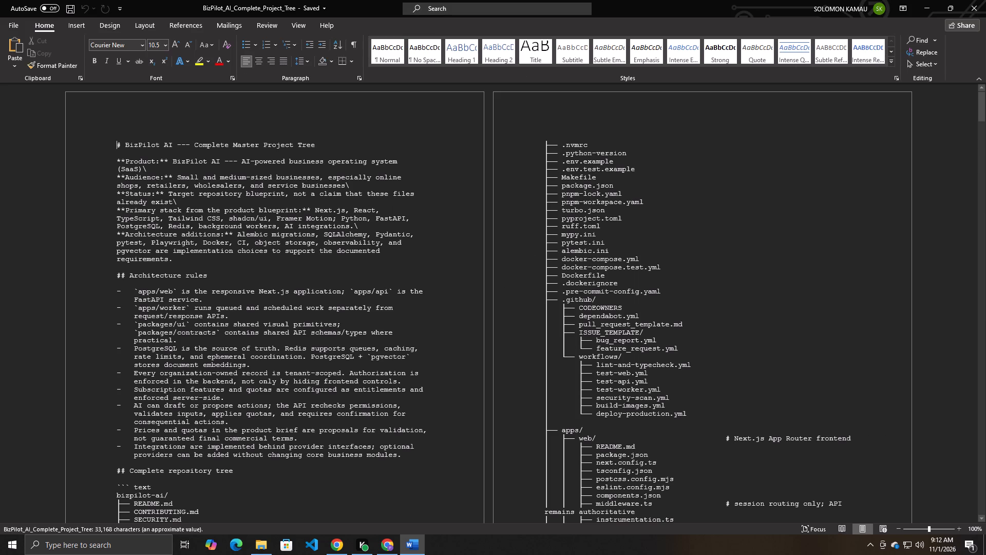
# Look through the project tree document from its title and architecture rules to the end of the repository tree for mentions of BizPilot.
pyautogui.scroll(-2, 317, 351)
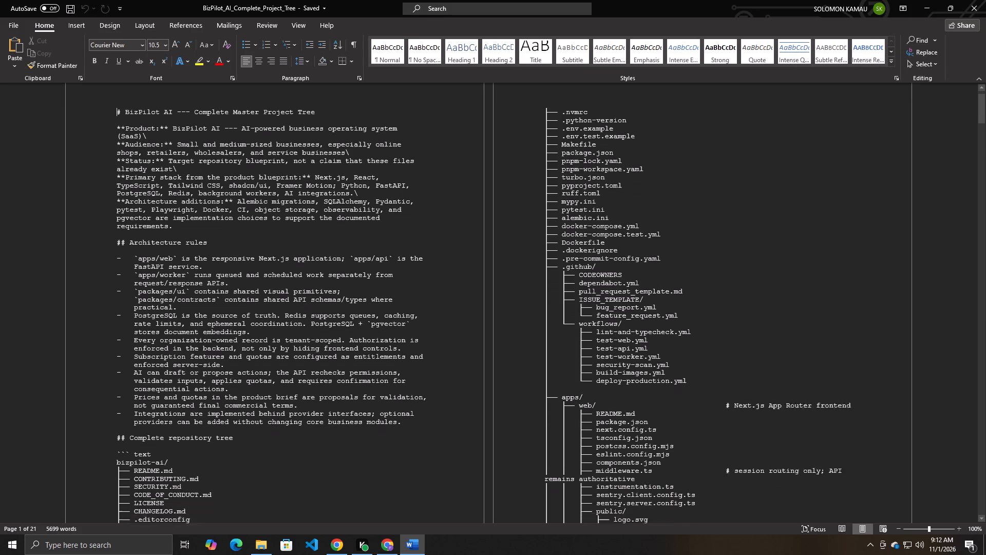
pyautogui.scroll(-13, 317, 351)
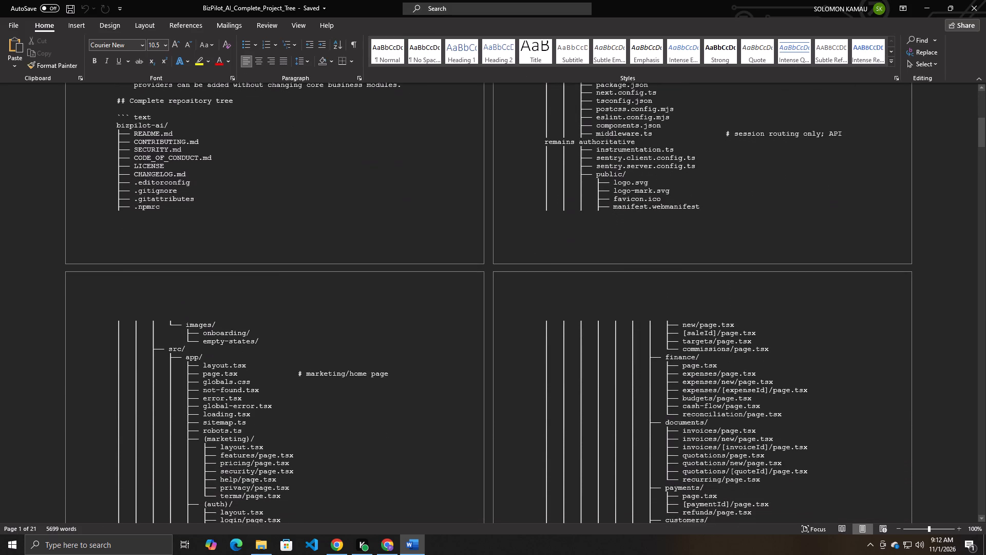
pyautogui.scroll(-14, 317, 351)
pyautogui.scroll(1, 320, 351)
pyautogui.scroll(-3, 320, 351)
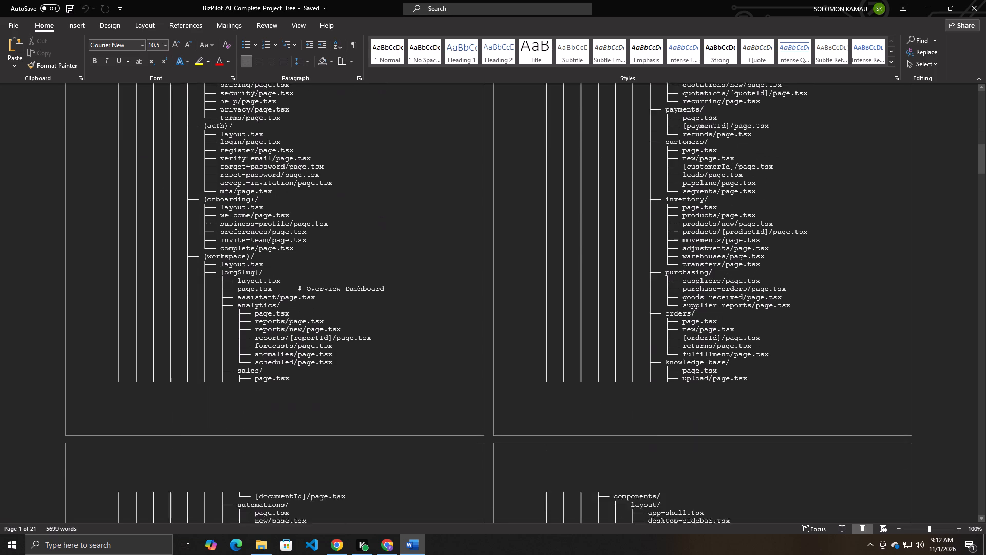
pyautogui.scroll(-19, 320, 351)
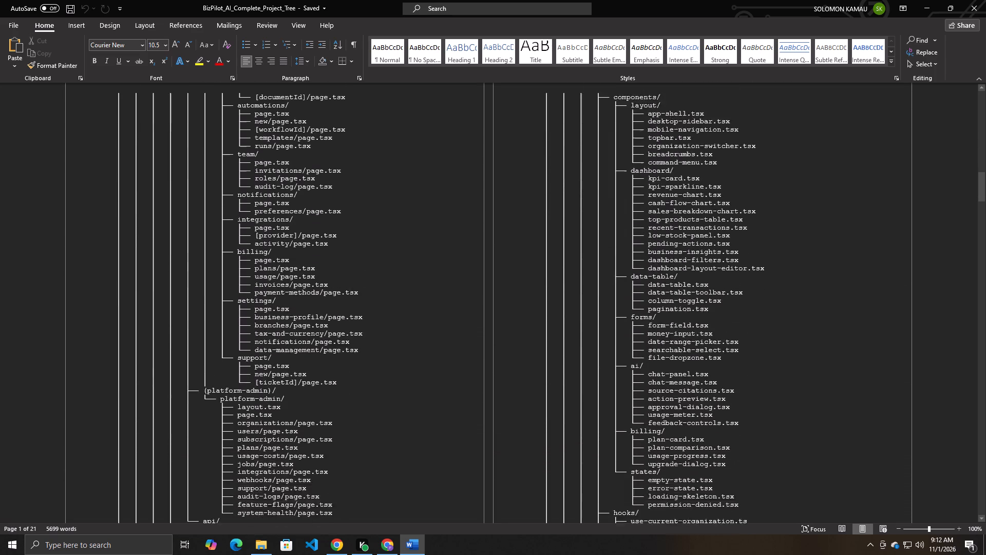
pyautogui.scroll(-16, 320, 351)
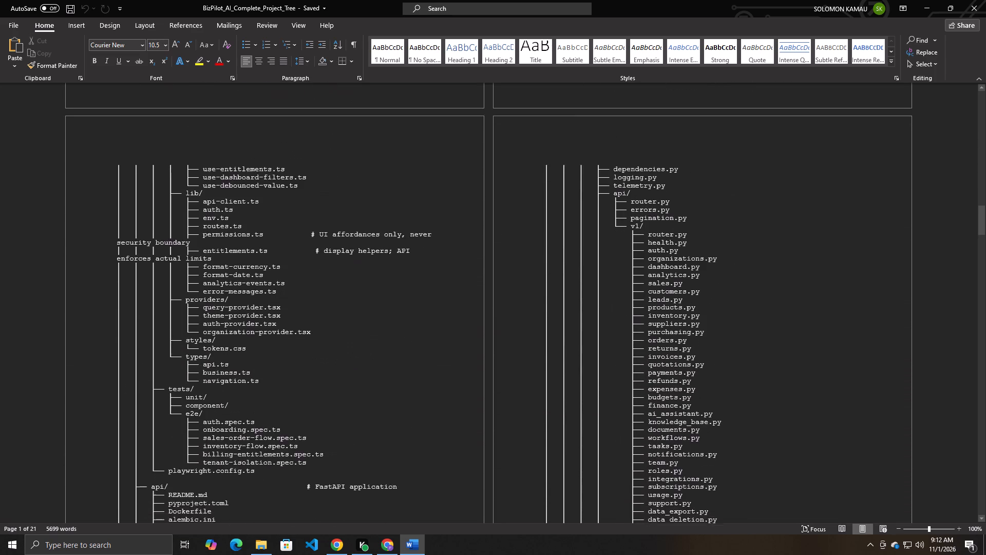
pyautogui.scroll(-18, 320, 351)
pyautogui.scroll(-5, 320, 351)
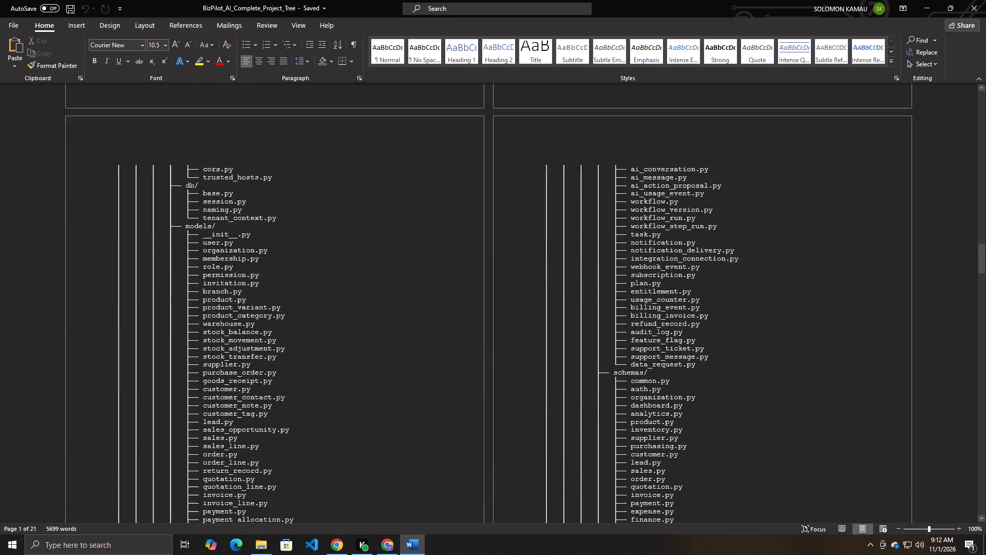
pyautogui.scroll(-18, 320, 351)
pyautogui.scroll(-9, 320, 351)
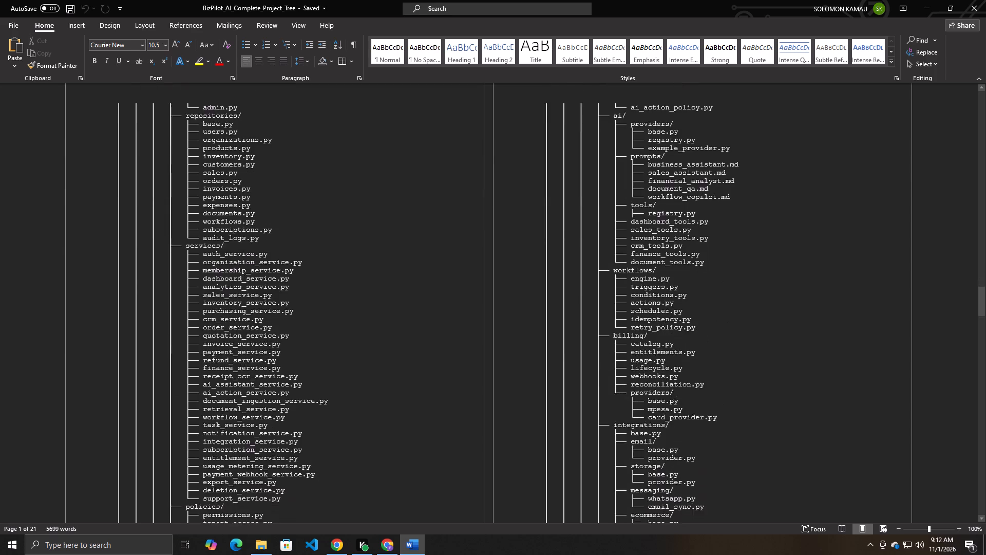
pyautogui.scroll(-19, 320, 351)
pyautogui.scroll(-5, 320, 351)
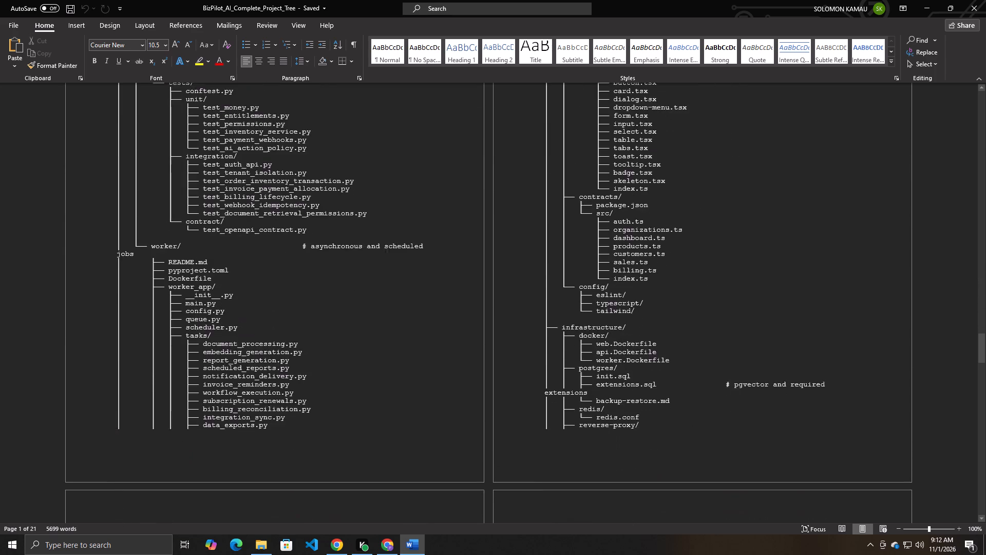
pyautogui.scroll(-18, 320, 351)
pyautogui.scroll(-5, 320, 351)
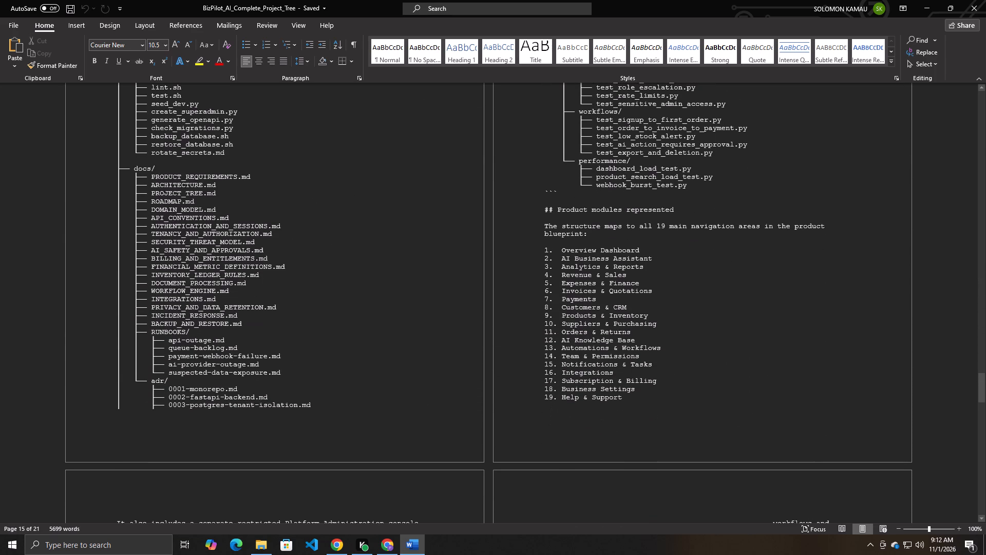
# Look through the remaining sections, from the product modules and subscription catalog to Notes on scope, for mentions of BizPilot.
pyautogui.scroll(-10, 320, 351)
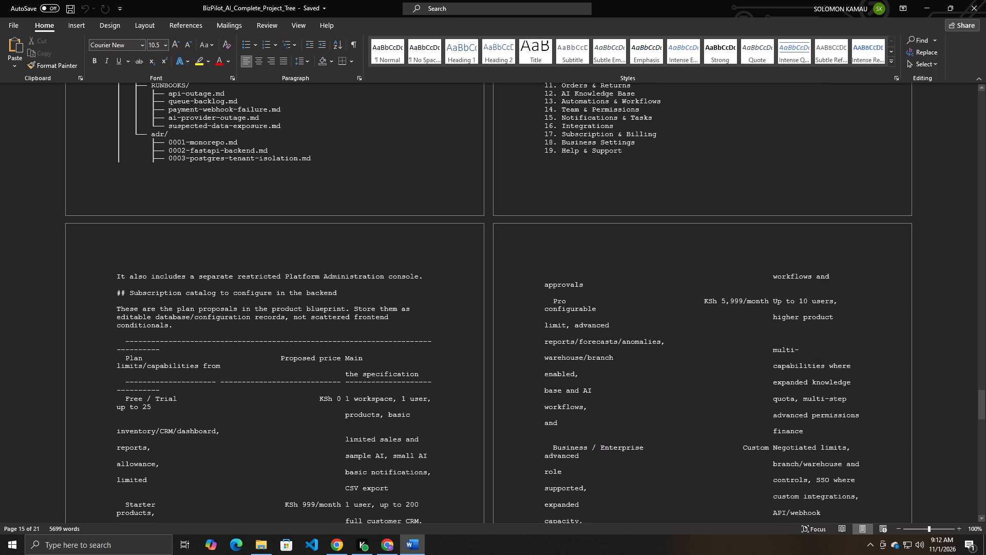
pyautogui.scroll(-4, 320, 351)
pyautogui.scroll(1, 320, 351)
pyautogui.scroll(-4, 320, 351)
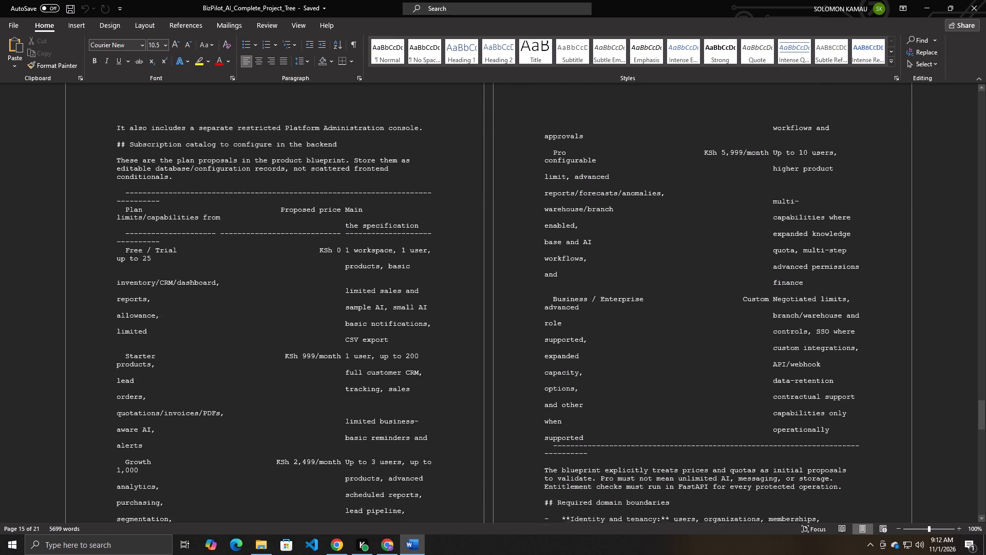
pyautogui.scroll(-8, 320, 351)
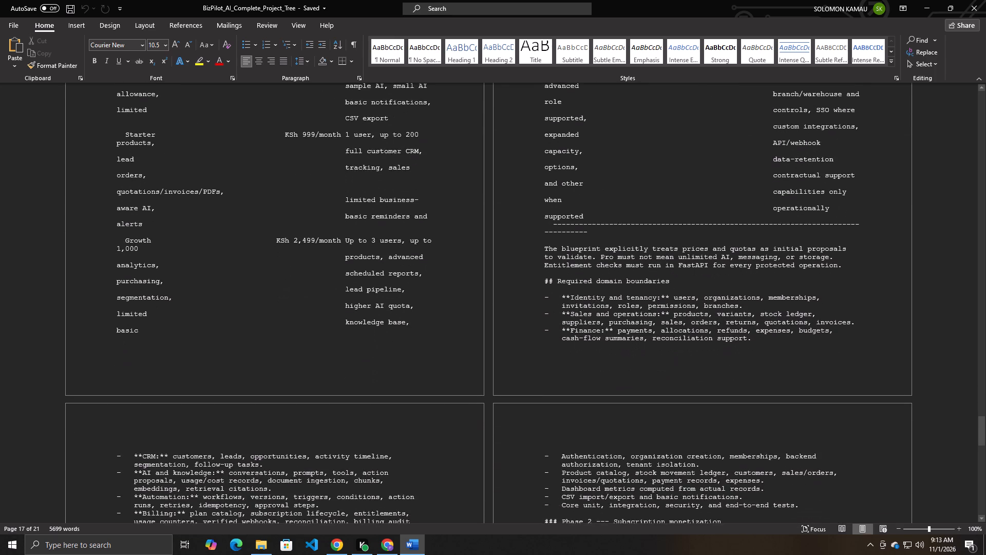
pyautogui.scroll(-17, 320, 351)
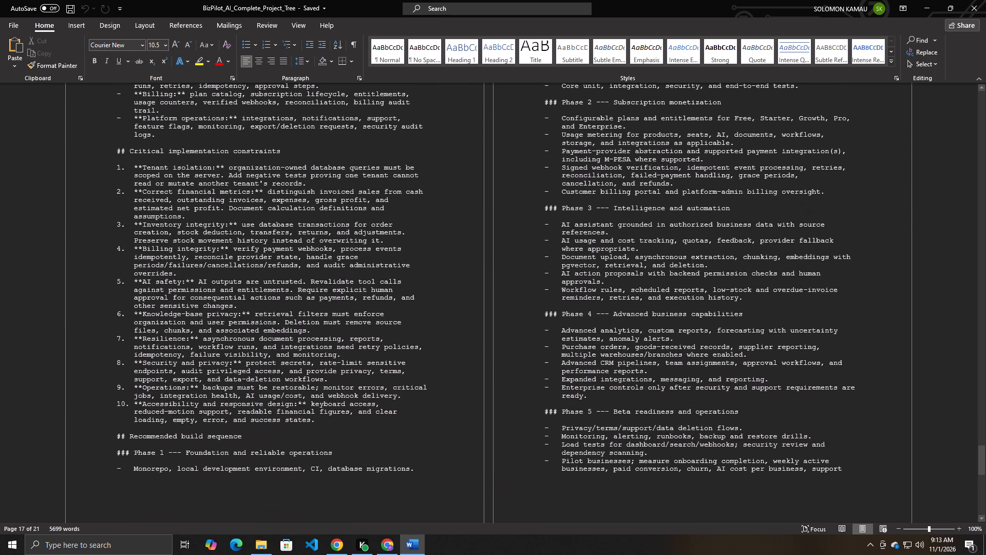
pyautogui.scroll(-12, 320, 351)
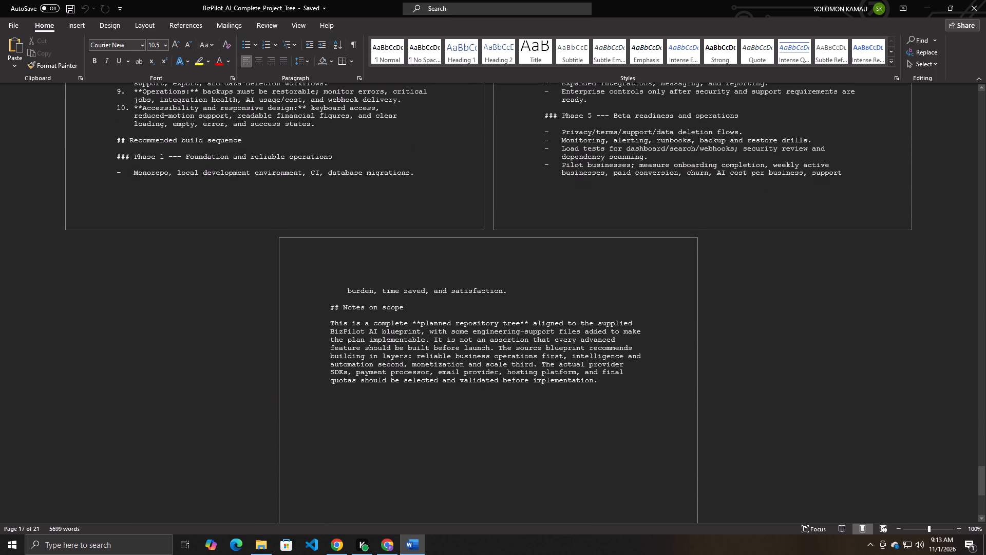
pyautogui.scroll(-17, 320, 351)
# Review the document backwards from Notes on scope through the build phases, constraints and subscription catalog to the product modules list.
pyautogui.scroll(10, 320, 351)
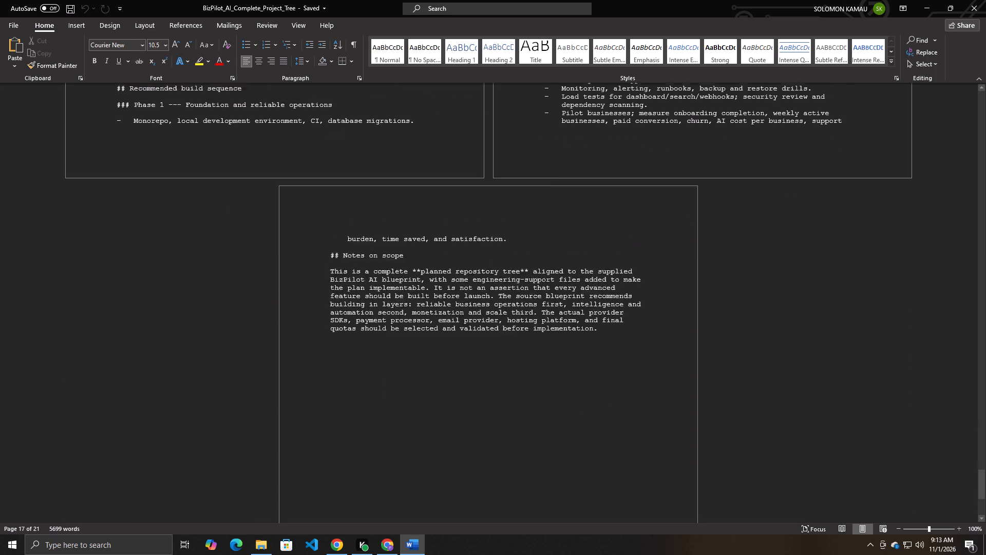
pyautogui.scroll(11, 320, 351)
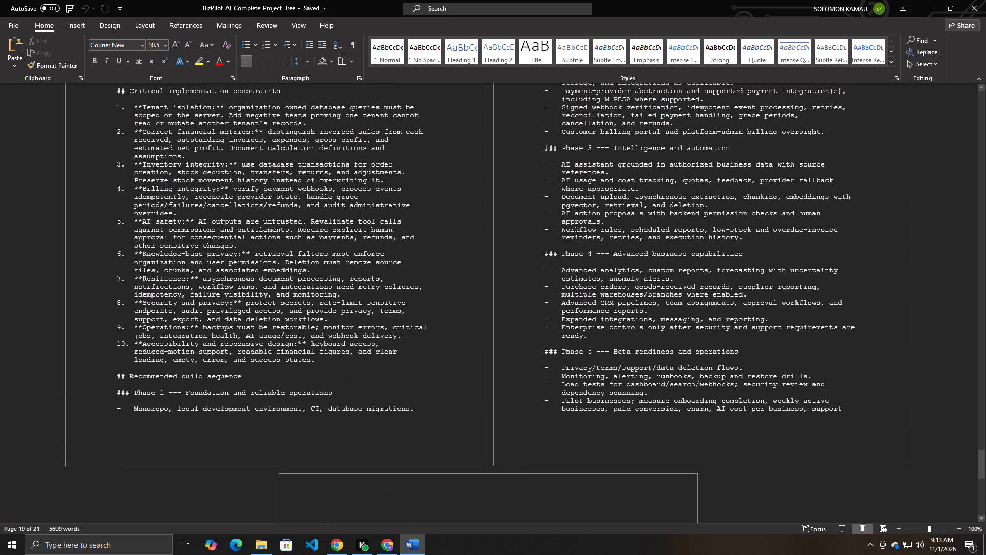
pyautogui.scroll(5, 320, 351)
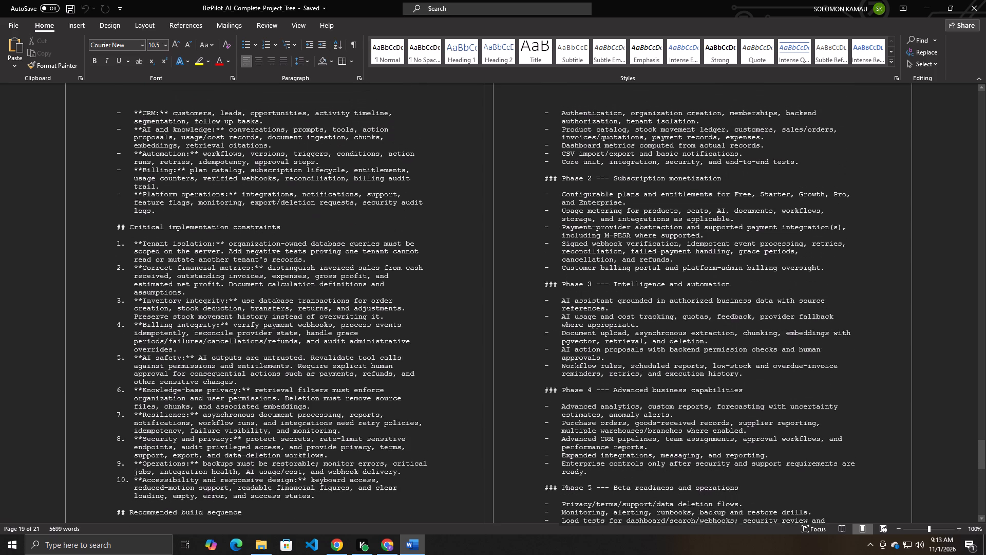
pyautogui.scroll(5, 320, 351)
pyautogui.scroll(-1, 320, 351)
pyautogui.scroll(2, 320, 351)
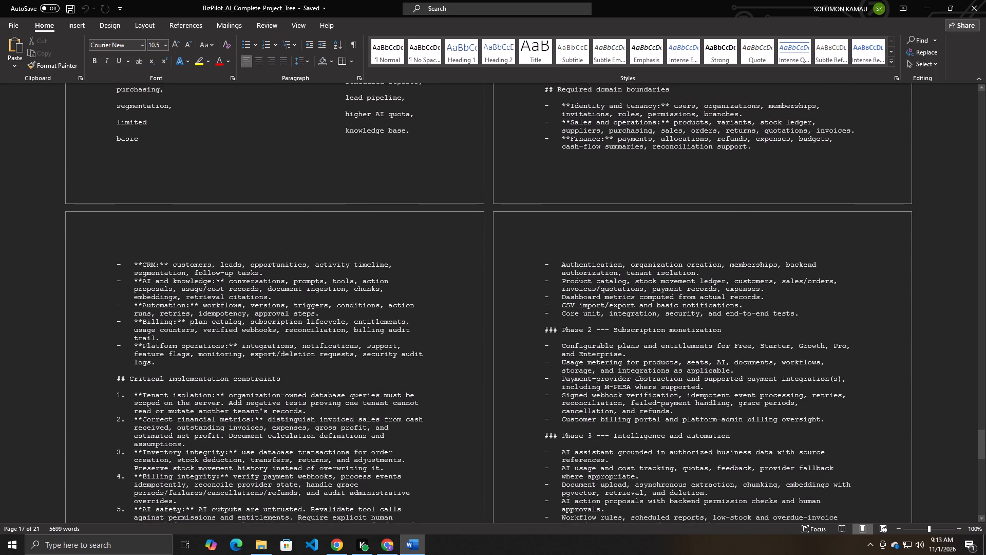
pyautogui.scroll(6, 320, 351)
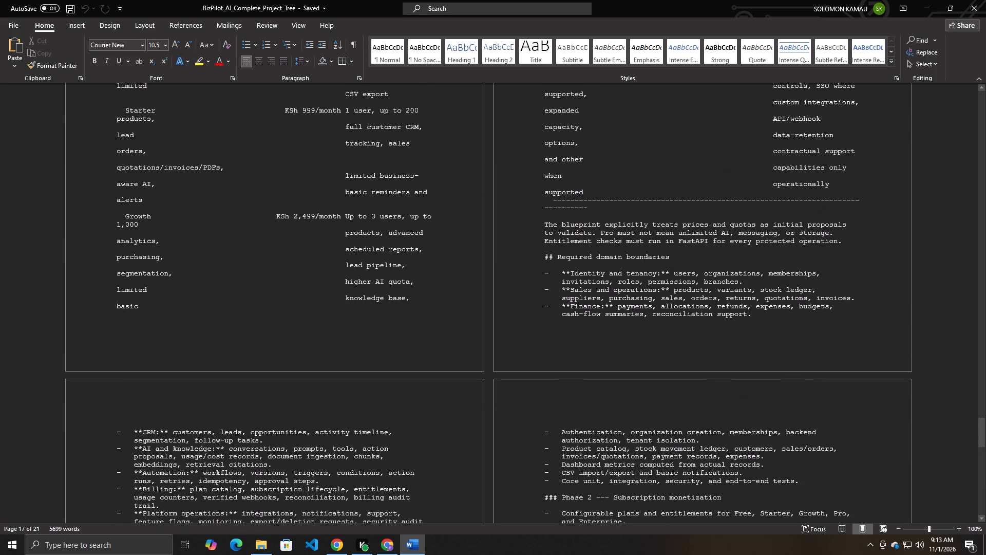
pyautogui.scroll(8, 320, 351)
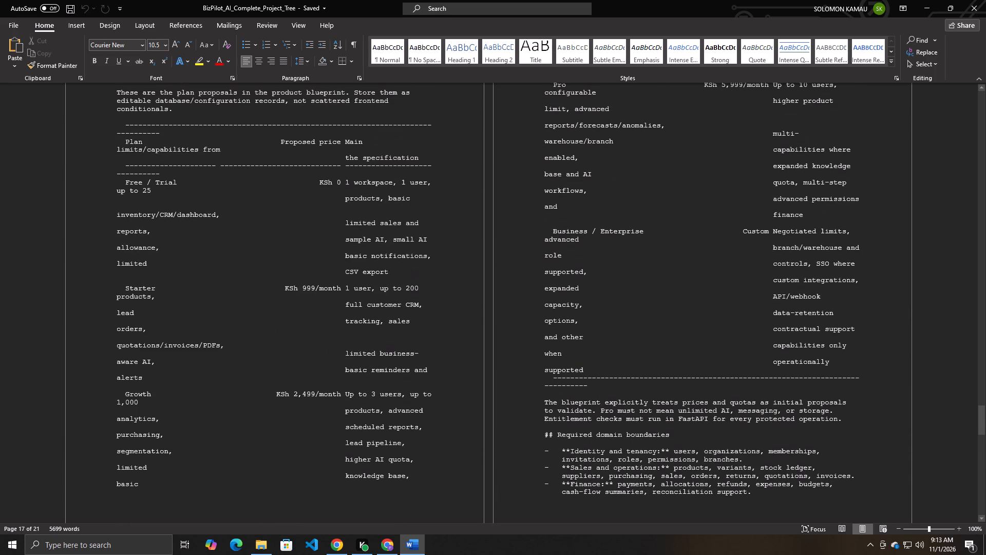
pyautogui.scroll(1, 320, 351)
pyautogui.scroll(-1, 320, 351)
pyautogui.scroll(2, 320, 351)
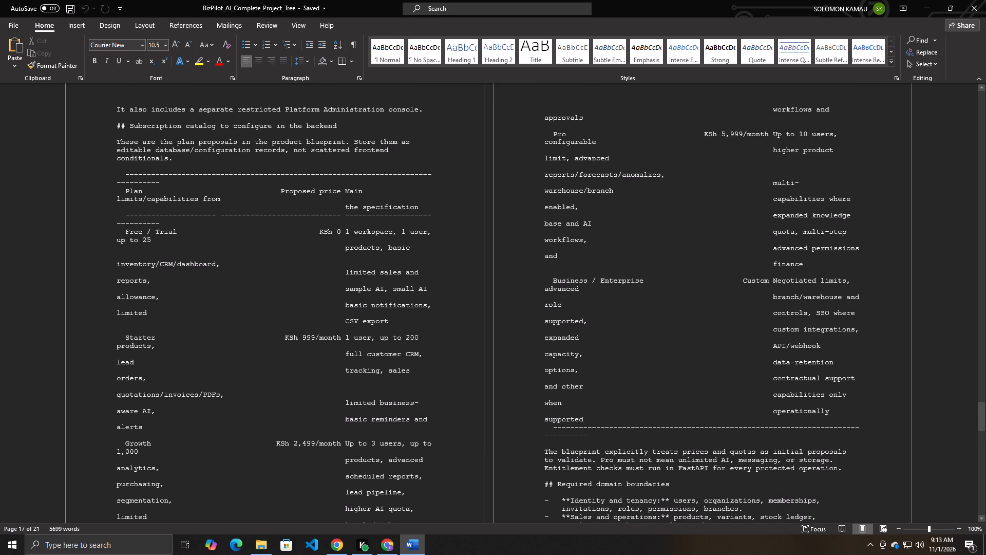
pyautogui.scroll(7, 320, 351)
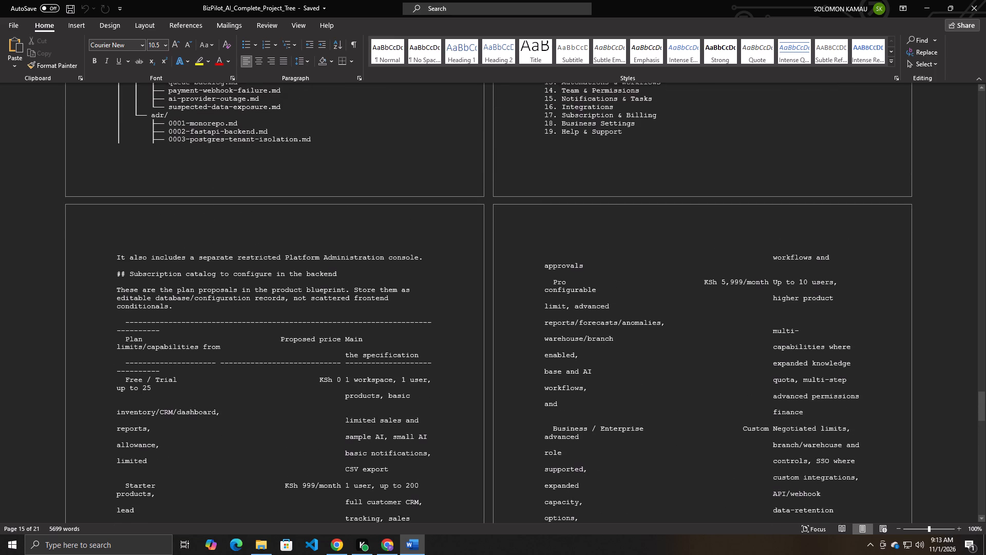
pyautogui.scroll(9, 320, 351)
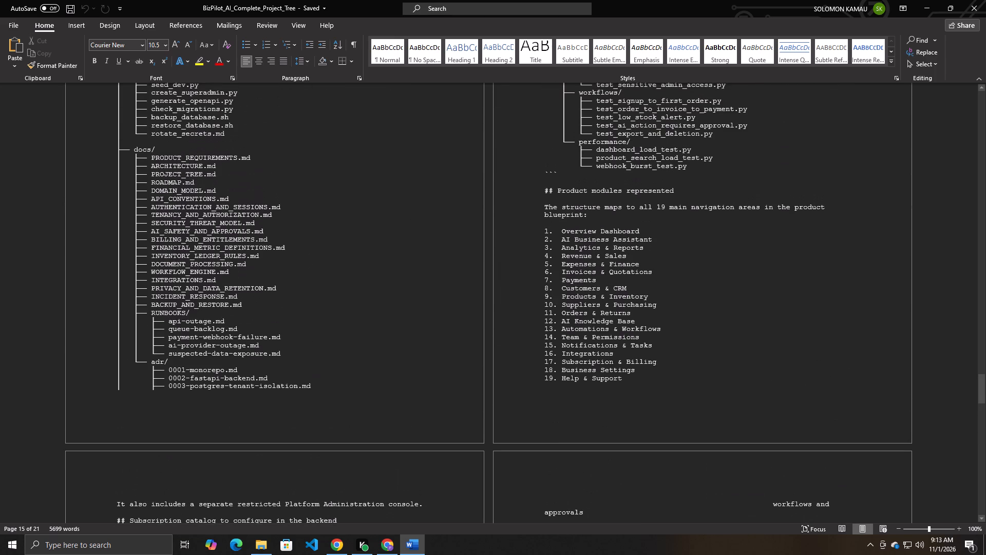
# Delete everything after the 19-item product modules list, from the Platform Administration console sentence through the end of Notes on scope.
pyautogui.scroll(-1, 320, 353)
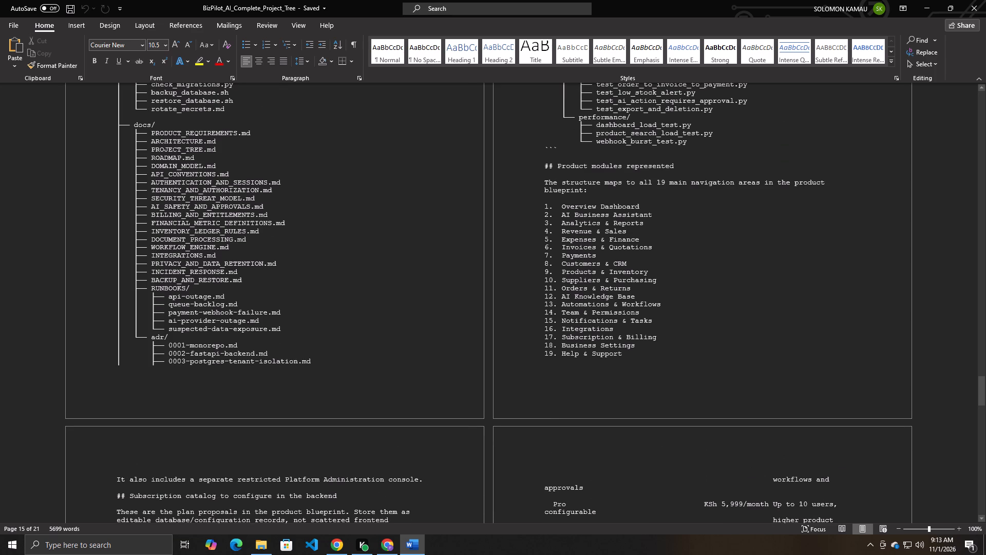
pyautogui.scroll(-2, 225, 396)
pyautogui.moveTo(111, 426); pyautogui.dragTo(241, 554)
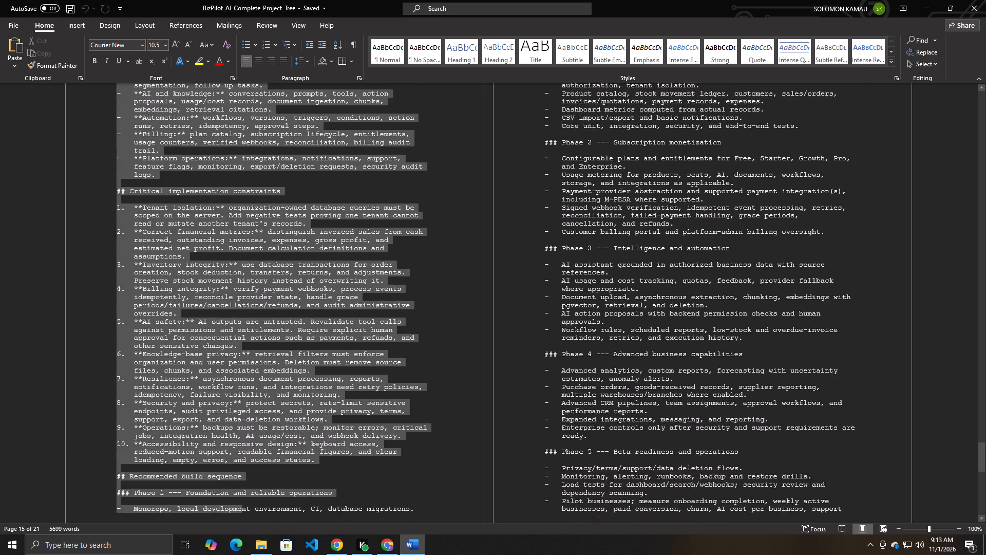
pyautogui.moveTo(241, 554); pyautogui.dragTo(410, 468)
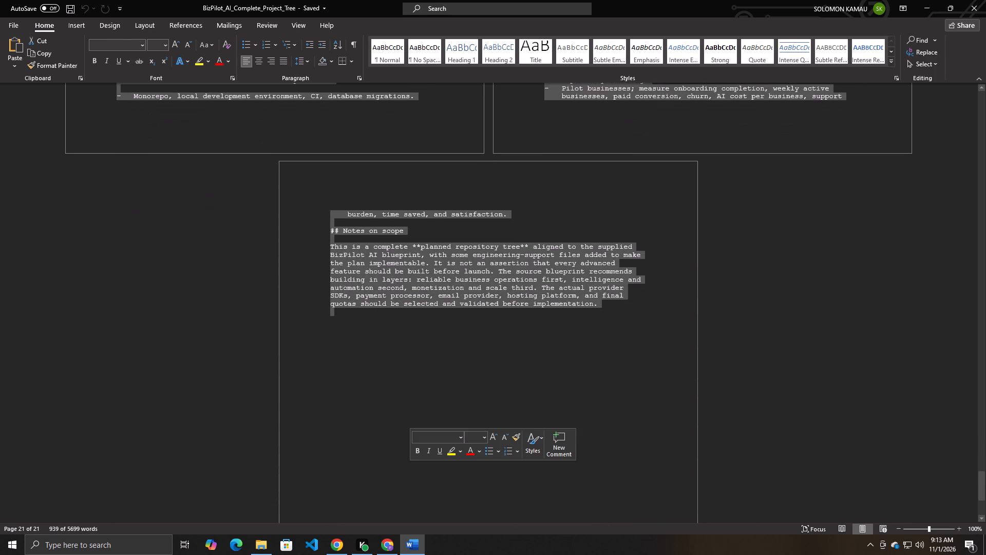
pyautogui.press('BackSpace')
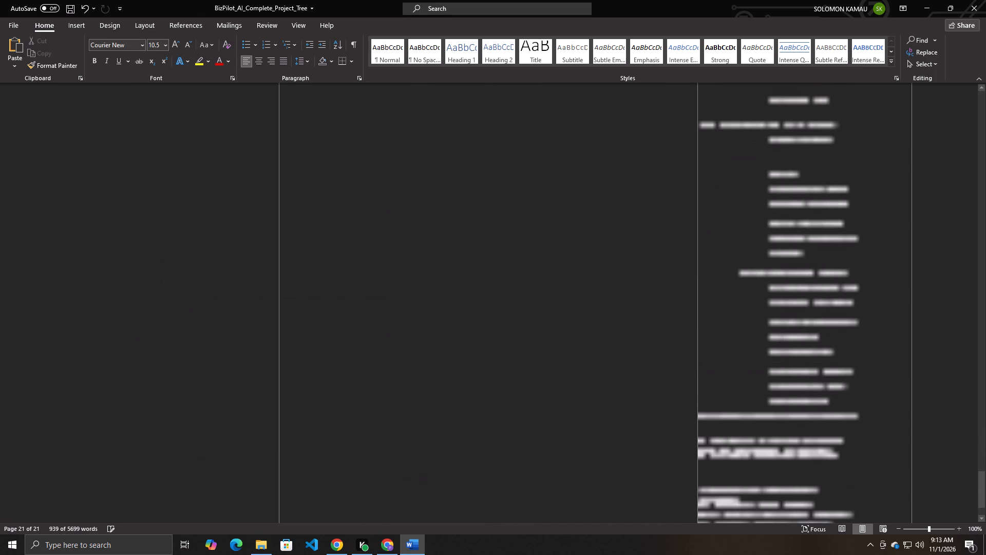
pyautogui.scroll(8, 516, 395)
pyautogui.scroll(-1, 516, 395)
pyautogui.scroll(6, 516, 395)
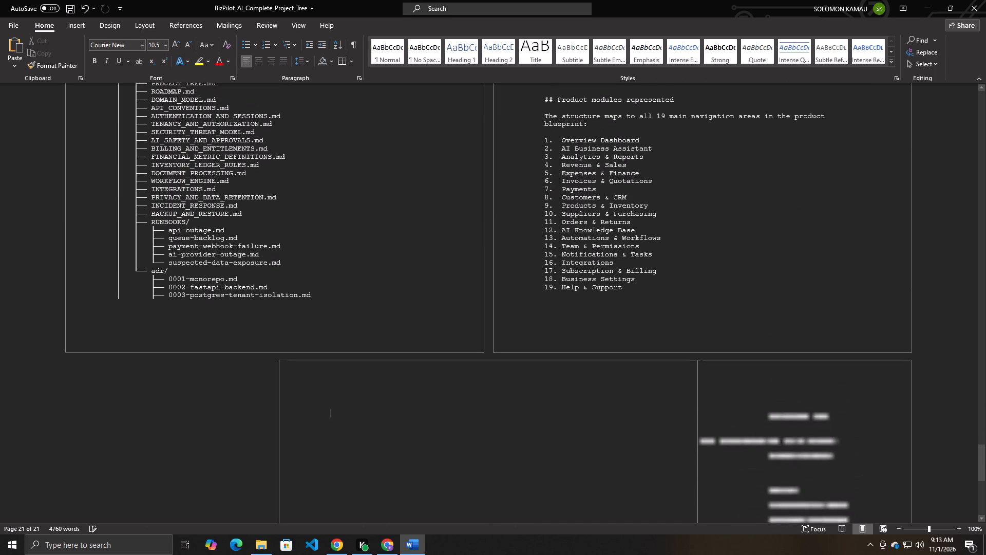
pyautogui.press('BackSpace')
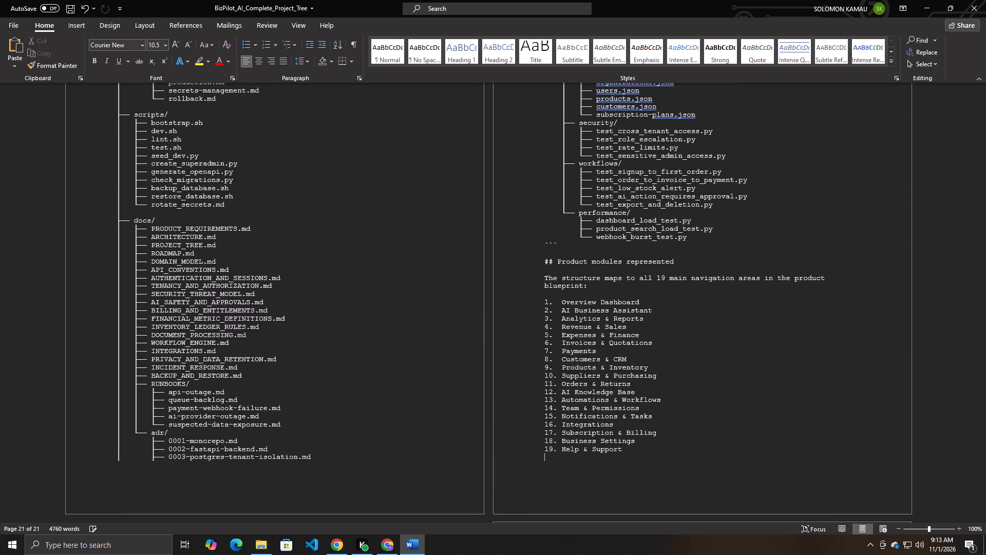
# Replace the root folder name bizpilot-ai under Complete repository tree with the copied name Tradenix AI, keeping the trailing slash.
pyautogui.scroll(3, 326, 351)
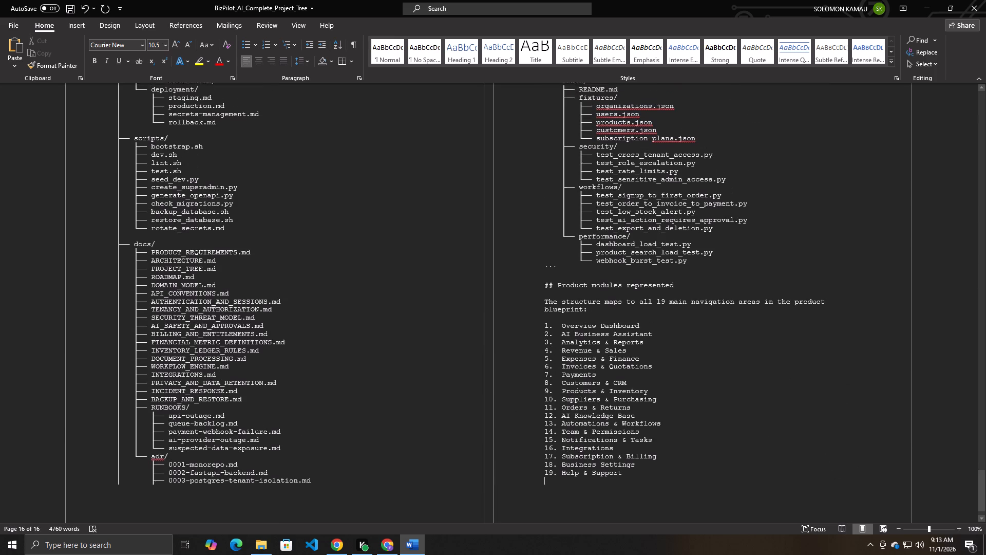
pyautogui.scroll(14, 326, 351)
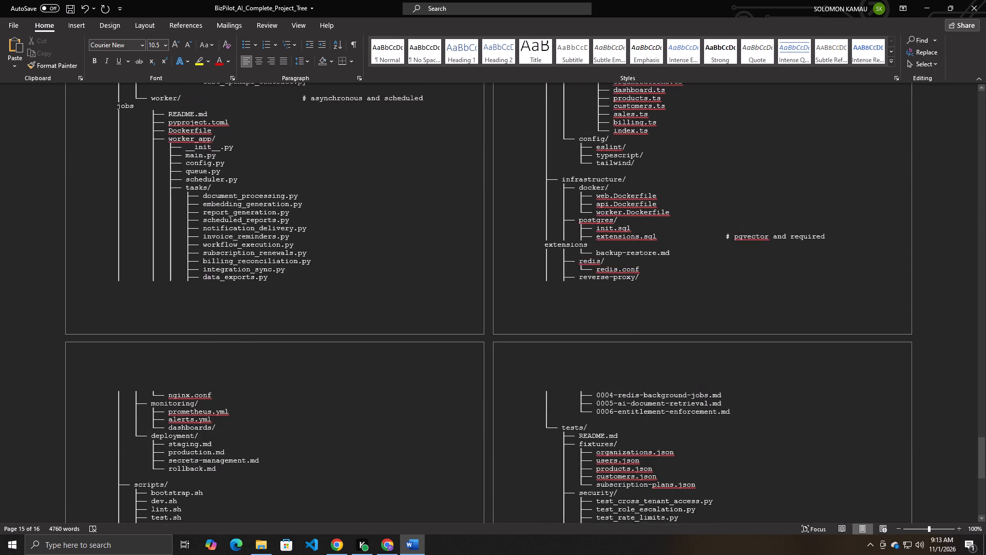
pyautogui.scroll(6, 326, 351)
pyautogui.scroll(-1, 326, 351)
pyautogui.scroll(20, 326, 351)
pyautogui.scroll(3, 326, 351)
pyautogui.scroll(-1, 325, 351)
pyautogui.scroll(13, 325, 351)
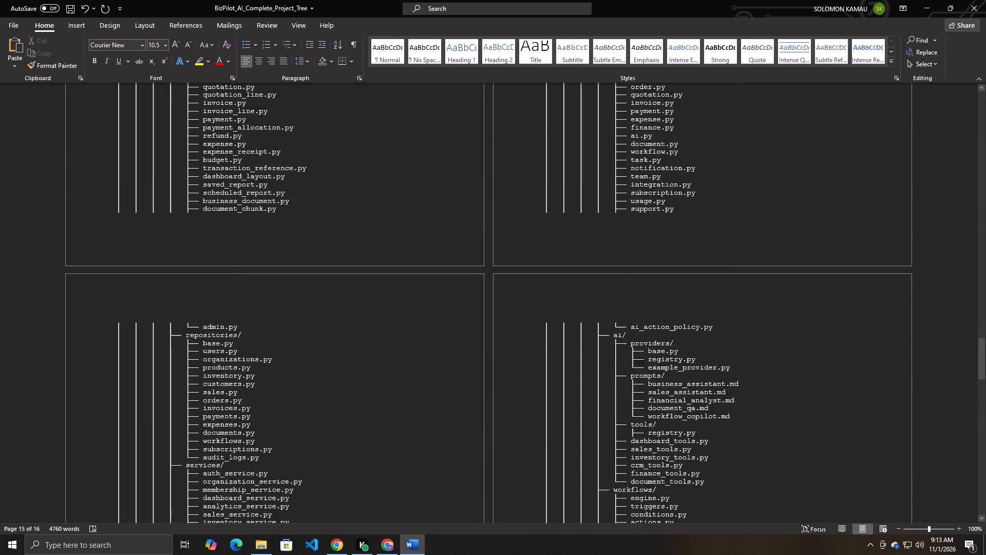
pyautogui.scroll(4, 325, 351)
pyautogui.scroll(-1, 325, 351)
pyautogui.scroll(5, 325, 351)
pyautogui.scroll(-1, 325, 351)
pyautogui.scroll(20, 325, 351)
pyautogui.scroll(12, 325, 351)
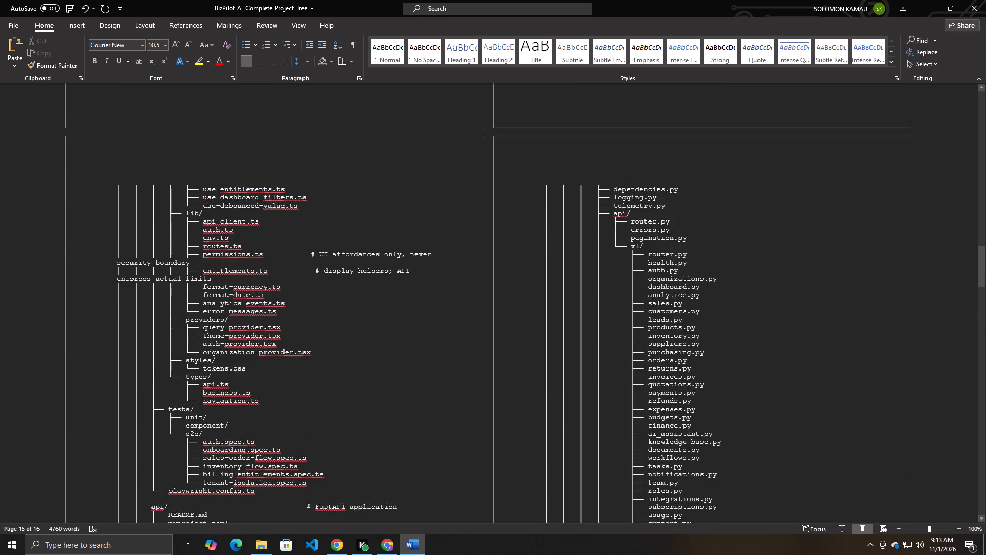
pyautogui.scroll(13, 325, 351)
pyautogui.scroll(-1, 325, 351)
pyautogui.scroll(8, 325, 351)
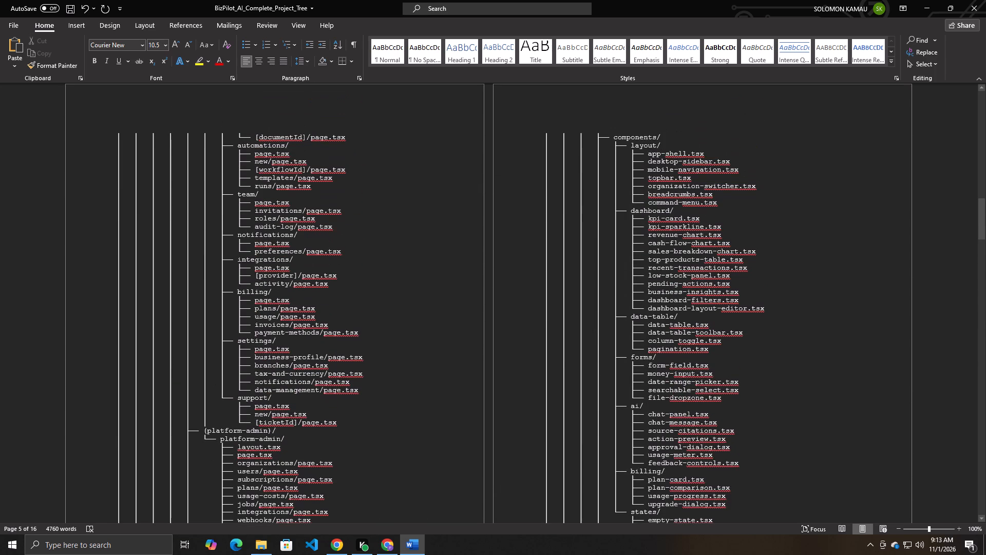
pyautogui.scroll(3, 325, 351)
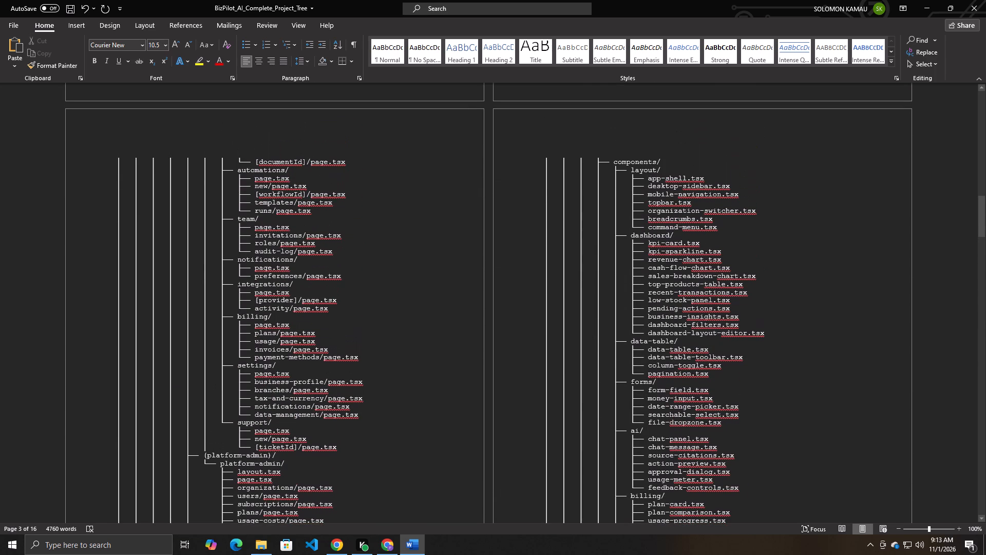
pyautogui.scroll(20, 325, 351)
pyautogui.scroll(4, 325, 351)
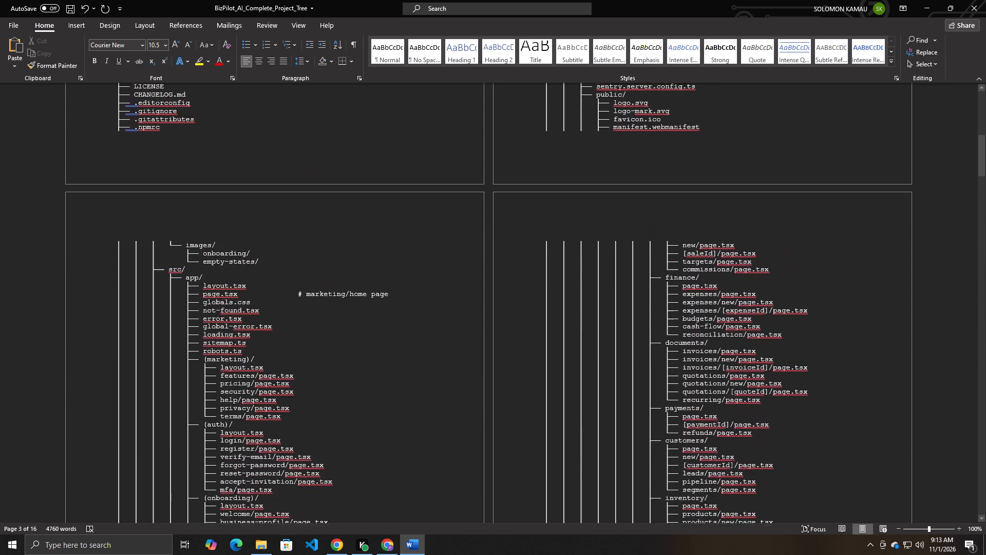
pyautogui.scroll(11, 325, 351)
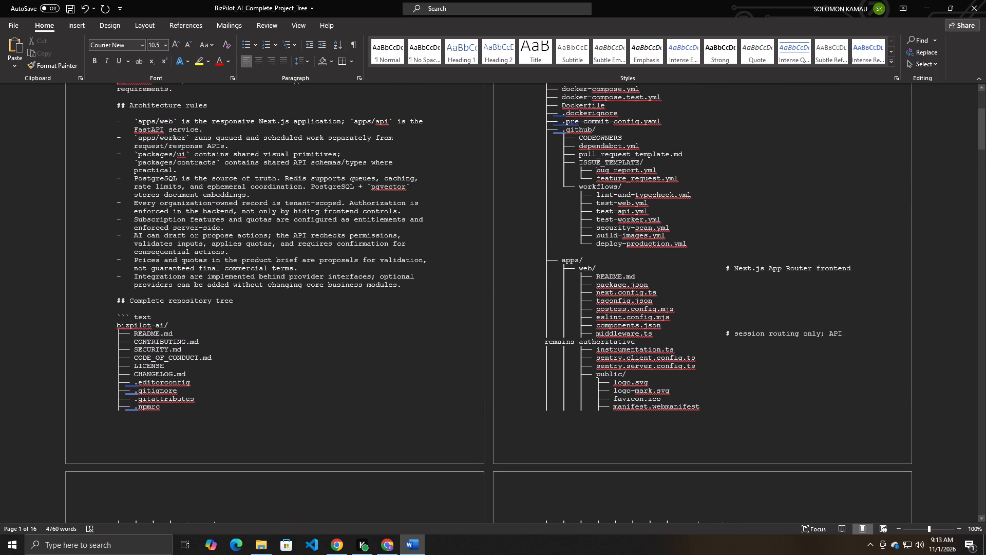
pyautogui.click(163, 324)
pyautogui.press('BackSpace')
pyautogui.press('BackSpace')
pyautogui.press('BackSpace')
pyautogui.press('BackSpace')
pyautogui.press('BackSpace')
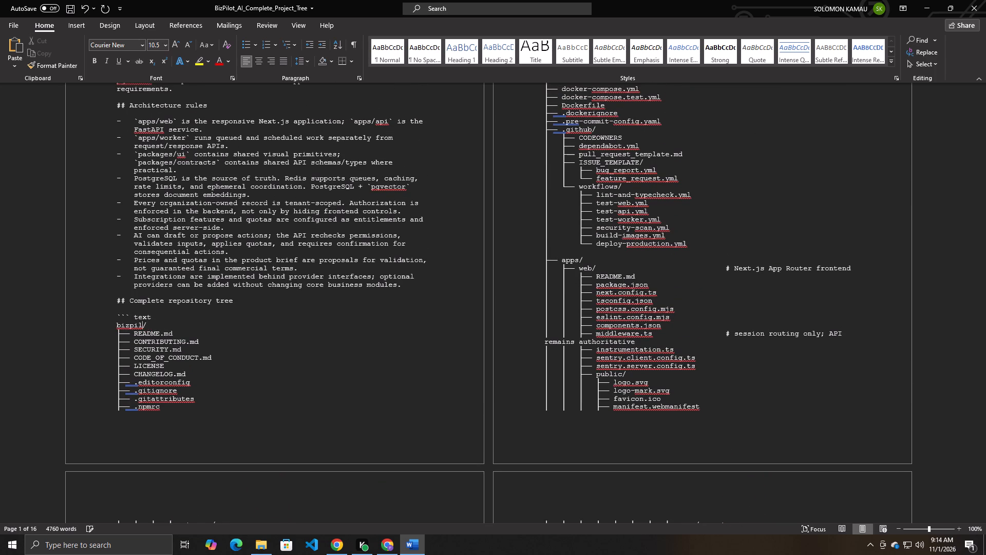
pyautogui.press('BackSpace')
pyautogui.press('BackSpace')
pyautogui.press('BackSpace')
pyautogui.press('BackSpace')
pyautogui.press('BackSpace')
pyautogui.press('BackSpace')
pyautogui.hotkey('ctrl', 'v')
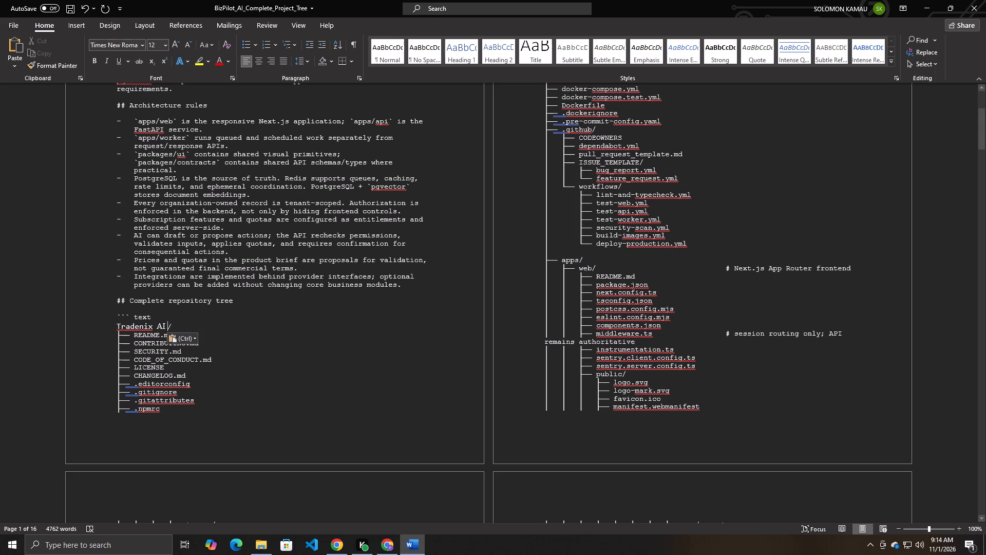
# Replace BizPilot AI in the Product line at the start of the document with Tradenix AI.
pyautogui.scroll(10, 186, 303)
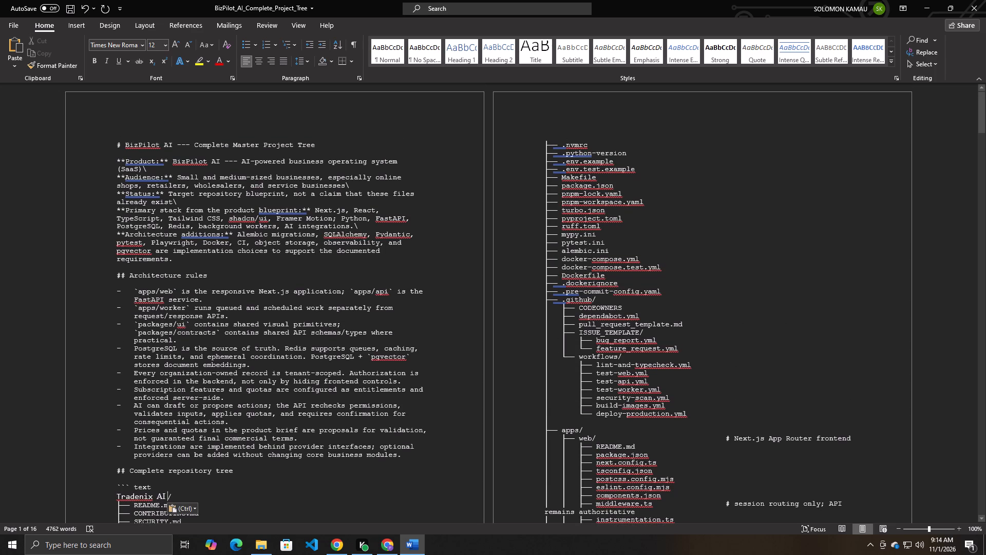
pyautogui.click(220, 163)
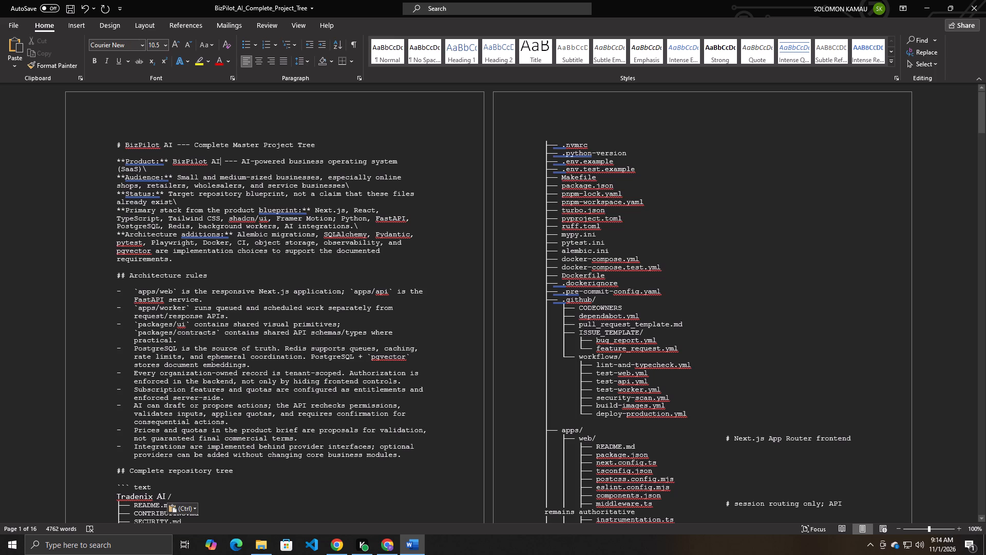
pyautogui.press('BackSpace')
pyautogui.press('BackSpace')
pyautogui.press('BackSpace')
pyautogui.press('BackSpace')
pyautogui.press('BackSpace')
pyautogui.press('BackSpace')
pyautogui.press('BackSpace')
pyautogui.press('BackSpace')
pyautogui.press('BackSpace')
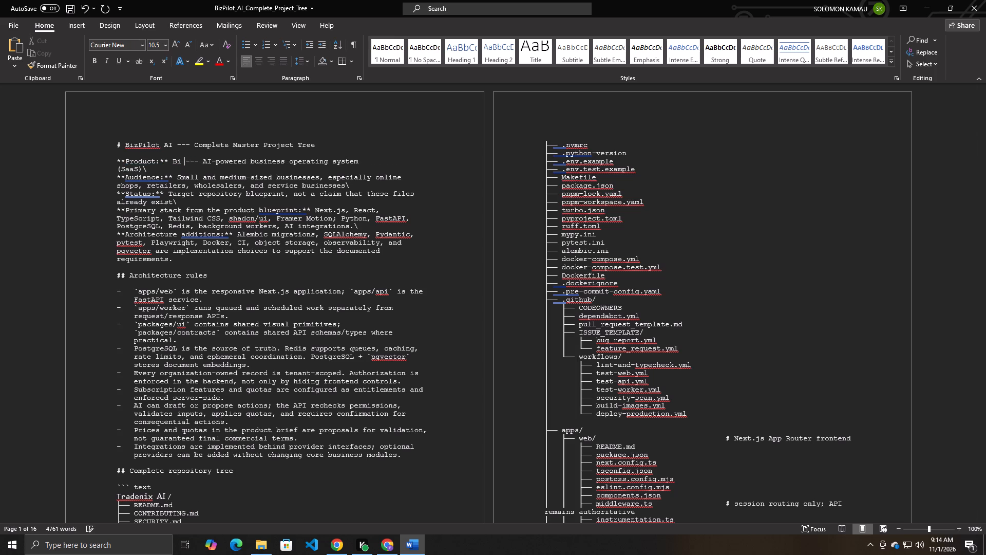
pyautogui.press('BackSpace')
pyautogui.press('BackSpace')
pyautogui.hotkey('ctrl', 'v')
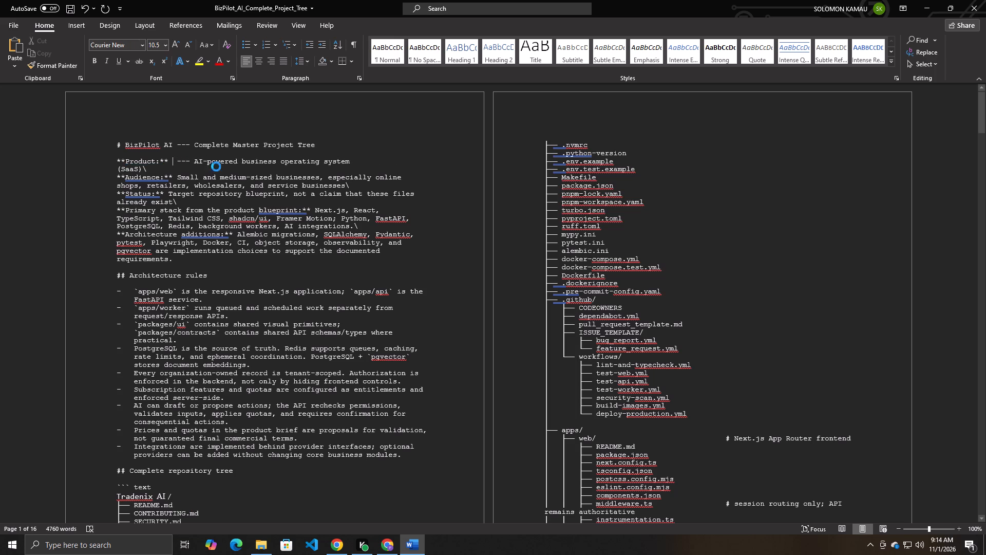
# Replace BizPilot AI in the Complete Master Project Tree title with Tradenix AI.
pyautogui.click(172, 145)
pyautogui.press('BackSpace')
pyautogui.press('BackSpace')
pyautogui.press('BackSpace')
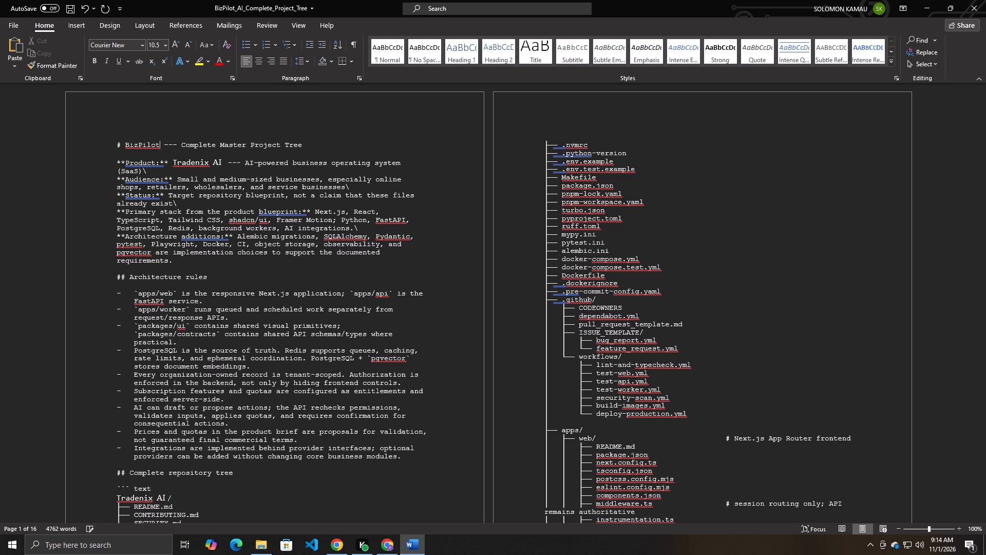
pyautogui.press('BackSpace')
pyautogui.press('BackSpace')
pyautogui.press('BackSpace')
pyautogui.press('BackSpace')
pyautogui.press('BackSpace')
pyautogui.press('BackSpace')
pyautogui.press('BackSpace')
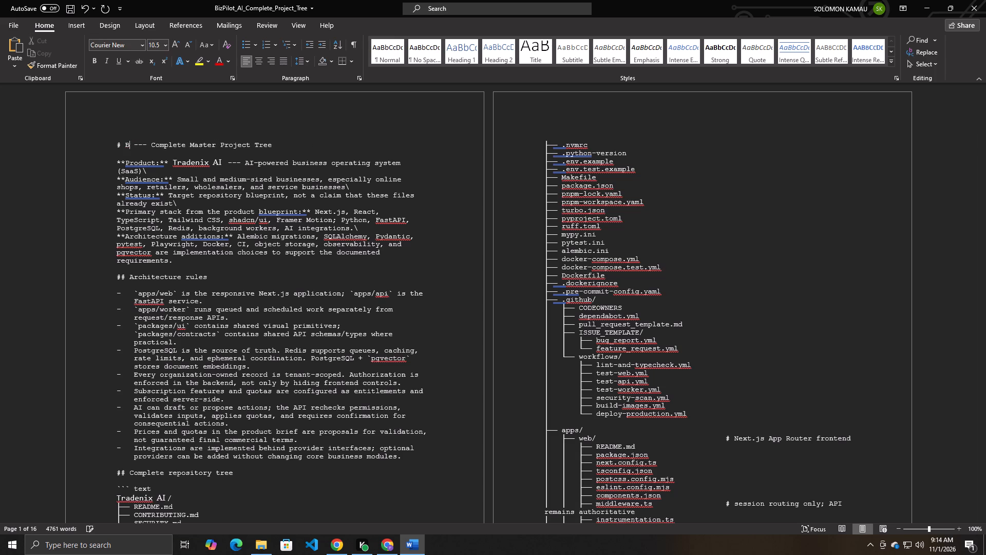
pyautogui.press('BackSpace')
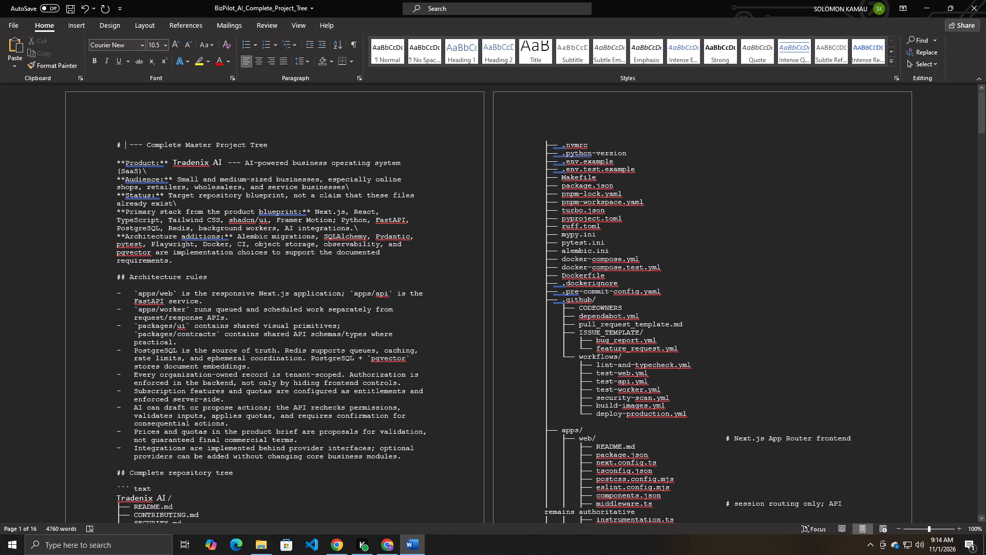
pyautogui.hotkey('ctrl', 'v')
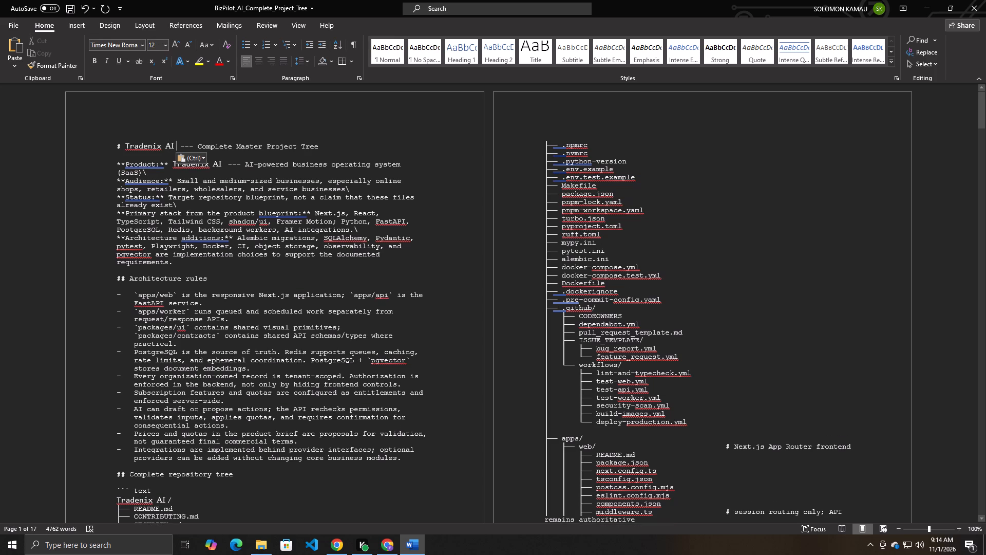
# Save the document as plain text named Tradenix AI _Complete_Project_Tree in the BizPilot AI folder with Unicode (UTF-8) encoding, and close it.
pyautogui.click(14, 24)
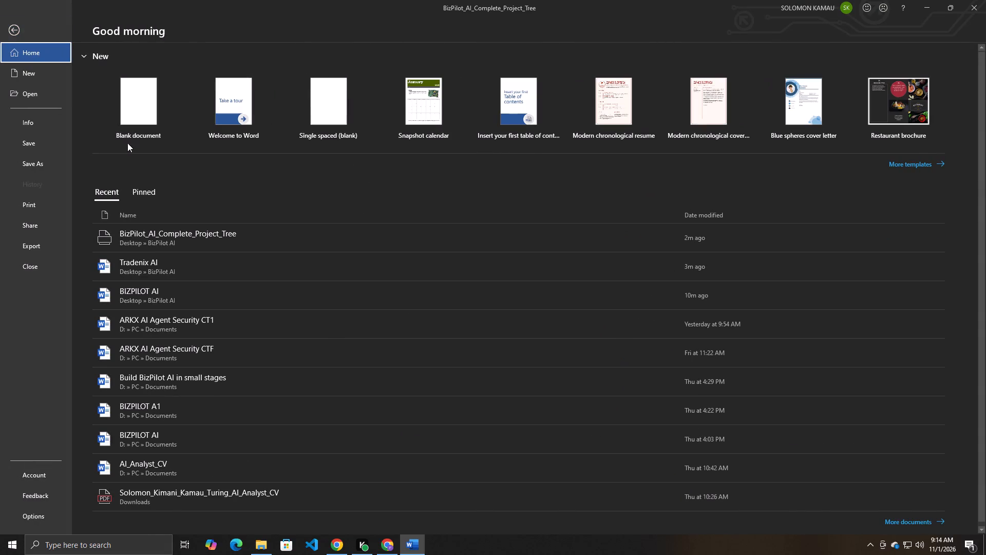
pyautogui.click(32, 162)
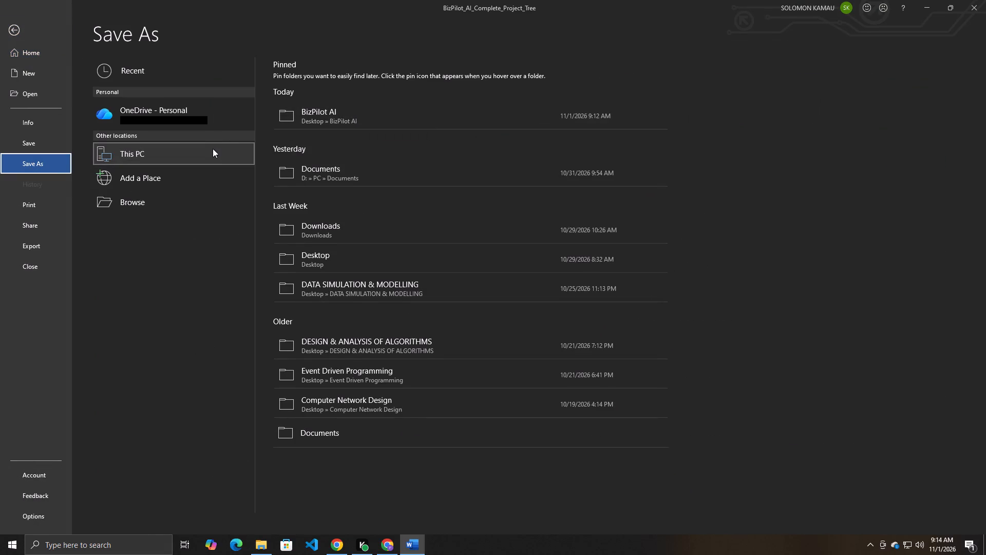
pyautogui.click(347, 114)
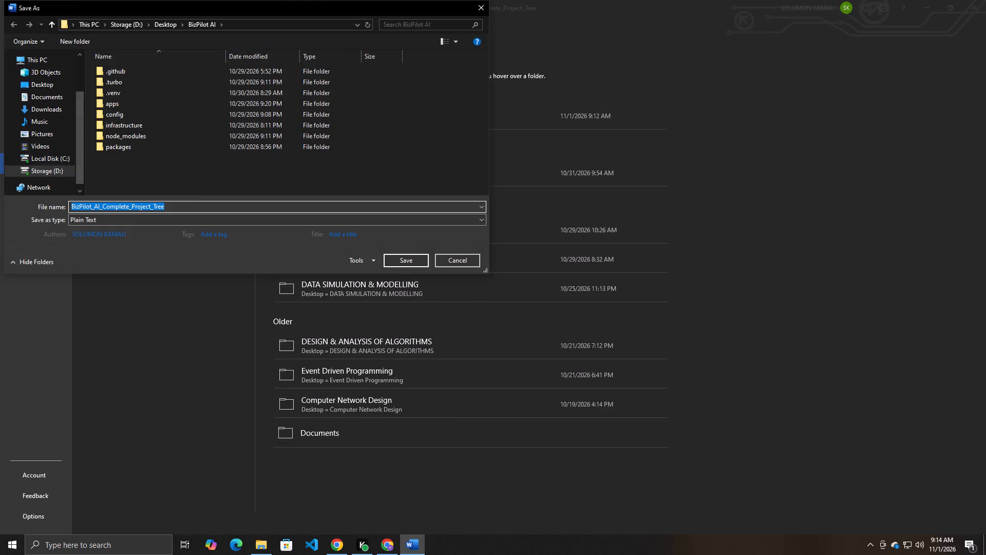
pyautogui.click(104, 206)
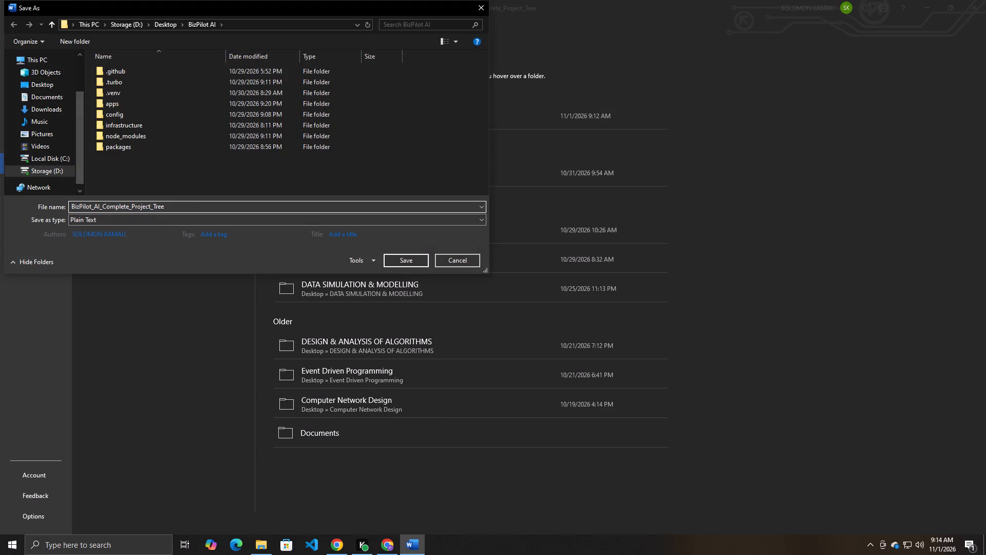
pyautogui.click(99, 205)
pyautogui.press('BackSpace')
pyautogui.press('BackSpace')
pyautogui.press('BackSpace')
pyautogui.press('BackSpace')
pyautogui.press('BackSpace')
pyautogui.press('BackSpace')
pyautogui.press('BackSpace')
pyautogui.press('BackSpace')
pyautogui.press('BackSpace')
pyautogui.press('BackSpace')
pyautogui.press('BackSpace')
pyautogui.press('BackSpace')
pyautogui.hotkey('ctrl', 'v')
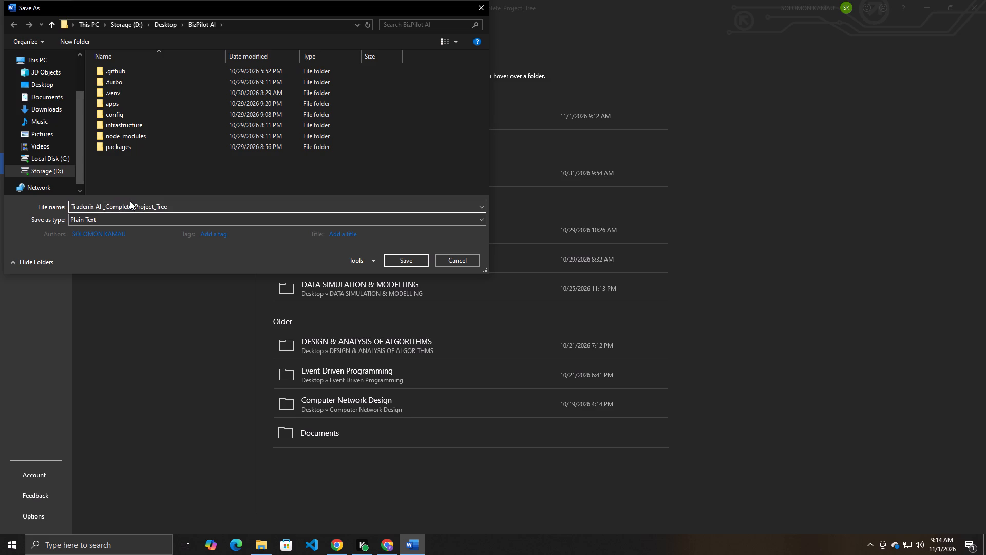
pyautogui.click(401, 262)
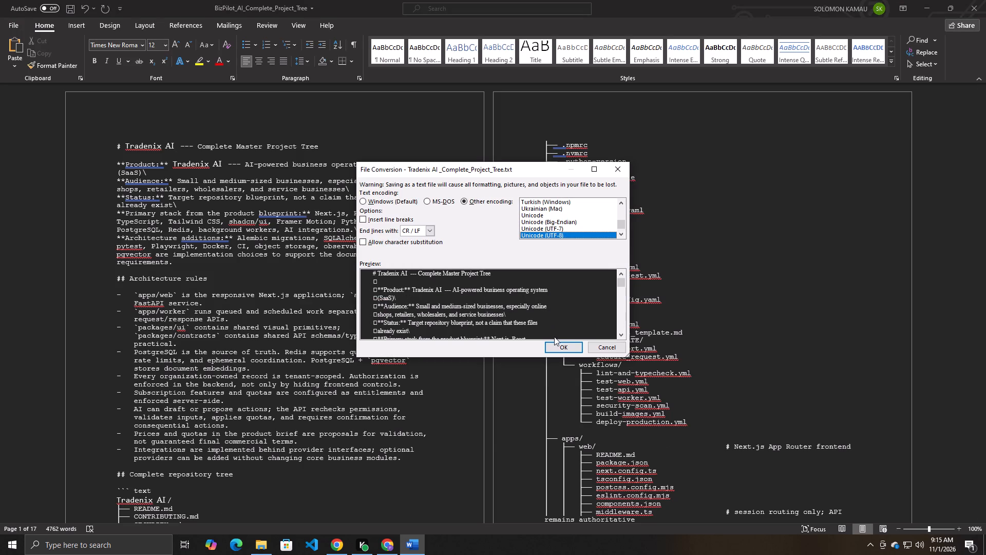
pyautogui.click(558, 349)
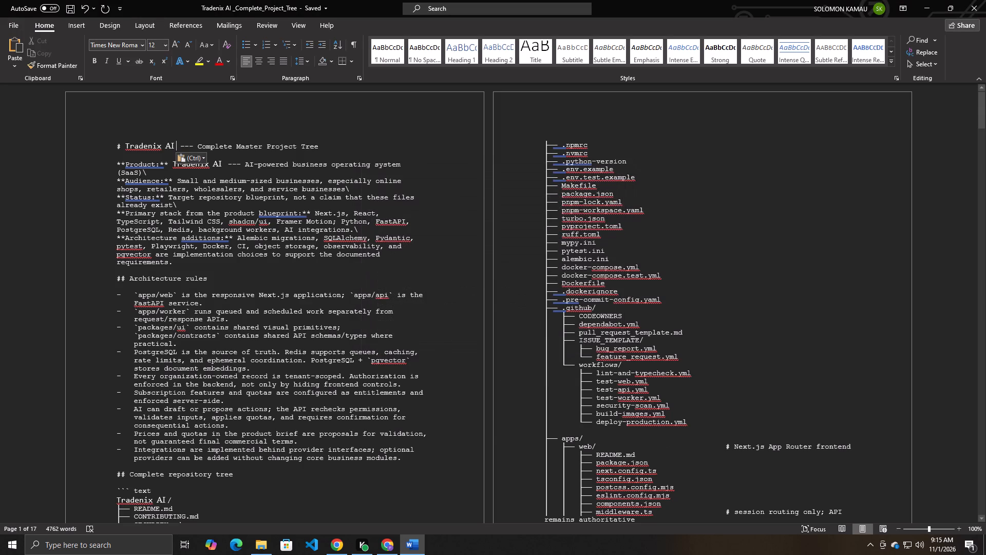
pyautogui.click(973, 3)
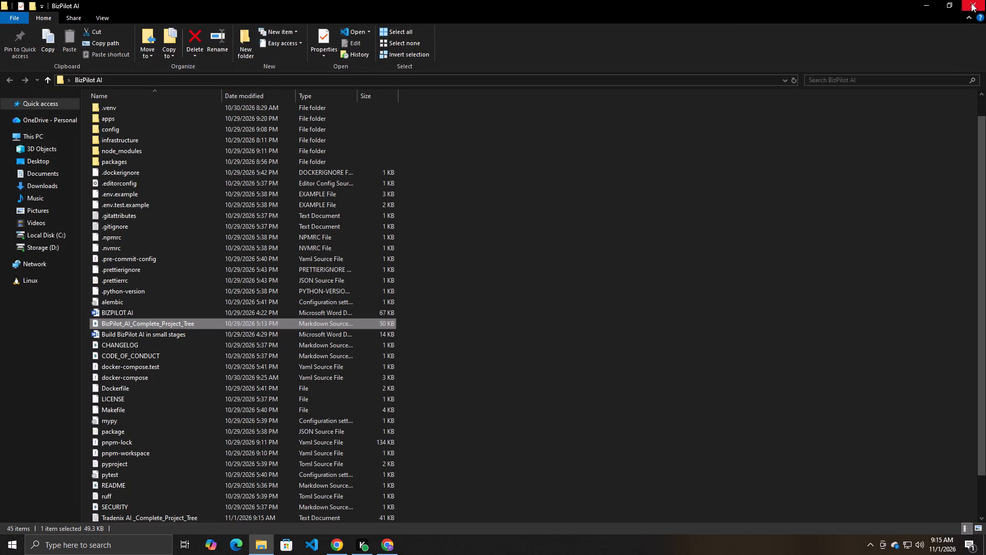
# Open the Tradenix AI _Complete_Project_Tree text file, review its content from the title through the product modules section, and close it.
pyautogui.scroll(-3, 293, 376)
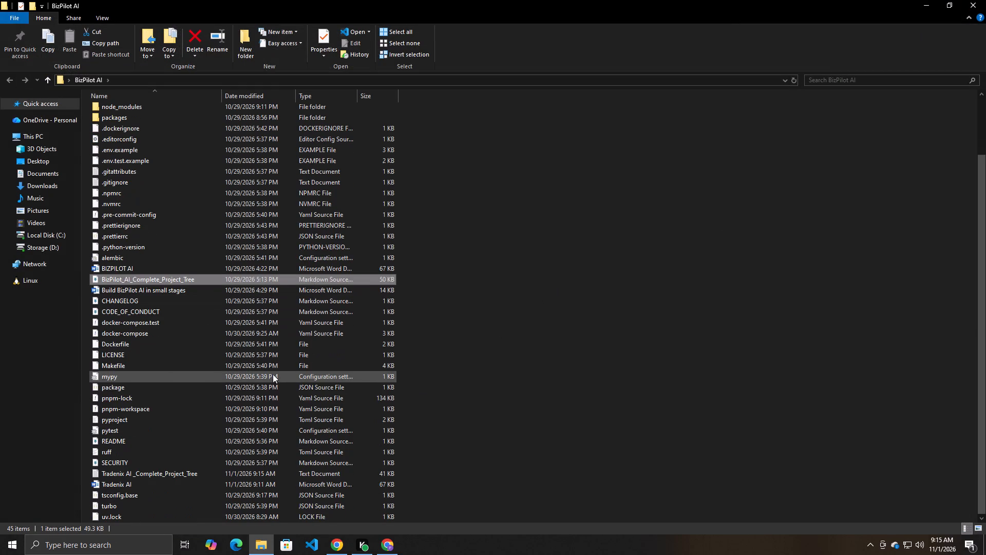
pyautogui.scroll(-1, 273, 374)
pyautogui.rightClick(183, 472)
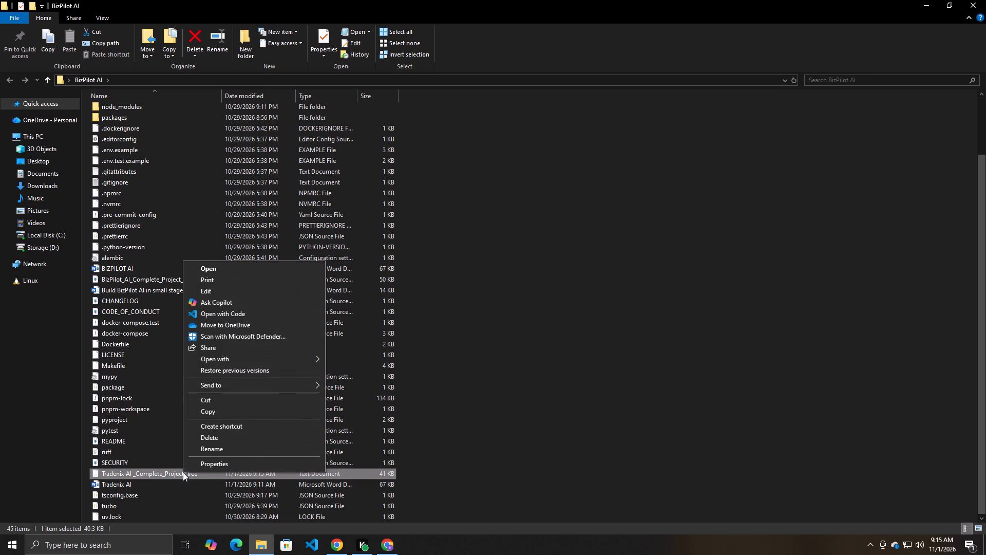
pyautogui.click(221, 271)
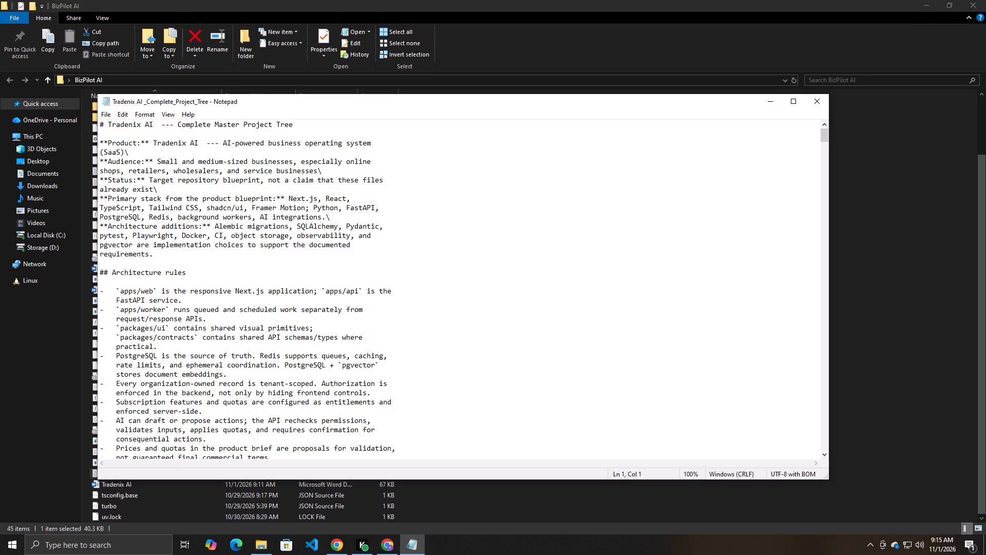
pyautogui.scroll(-20, 221, 271)
pyautogui.scroll(1, 221, 271)
pyautogui.scroll(-6, 221, 271)
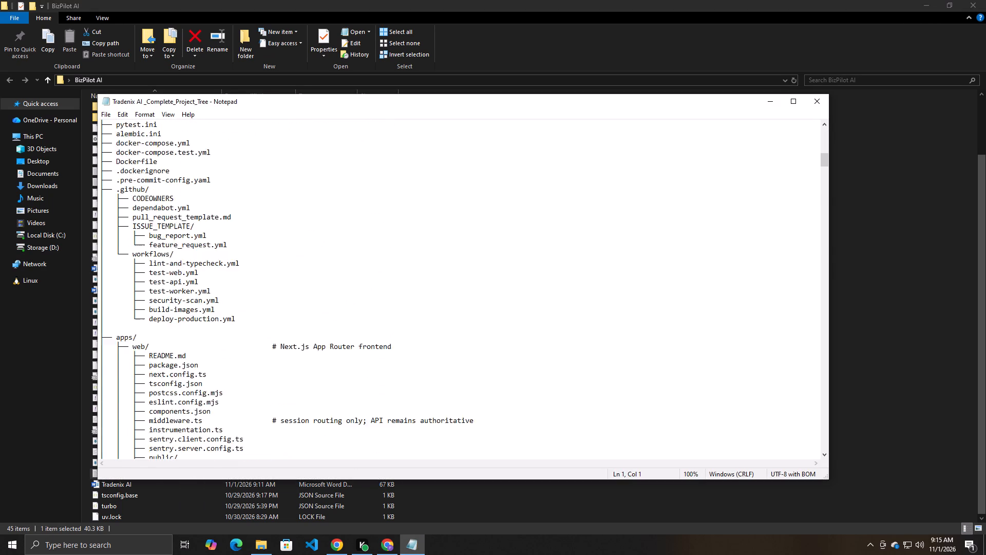
pyautogui.scroll(-20, 221, 271)
pyautogui.scroll(-17, 221, 271)
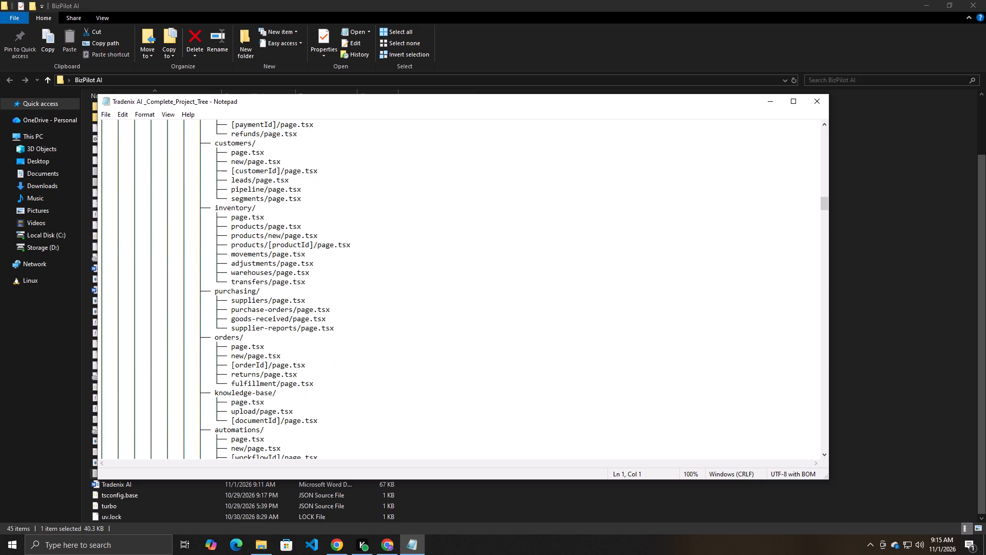
pyautogui.scroll(-20, 221, 270)
pyautogui.scroll(-8, 221, 270)
pyautogui.scroll(1, 221, 269)
pyautogui.scroll(-8, 221, 269)
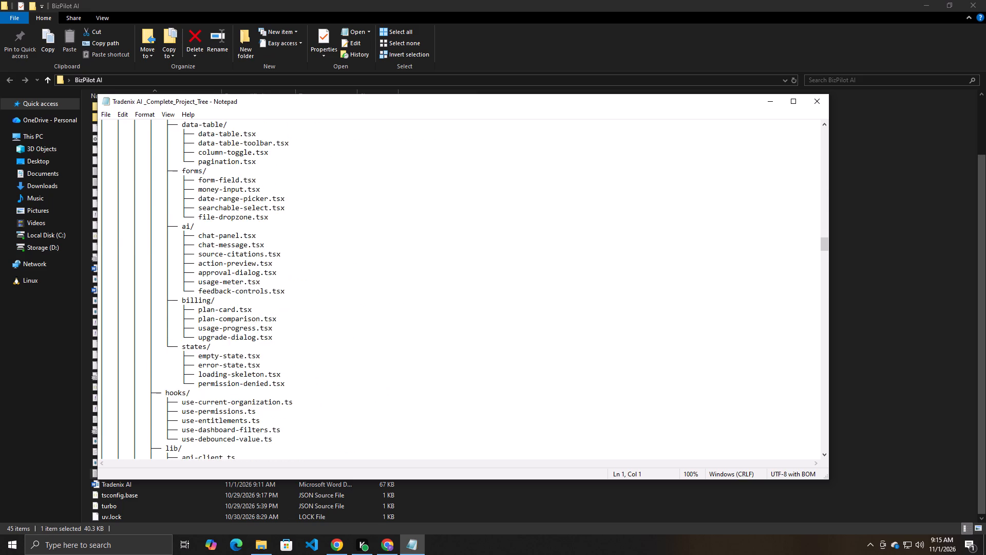
pyautogui.scroll(-8, 221, 269)
pyautogui.scroll(-20, 221, 269)
pyautogui.scroll(-2, 221, 269)
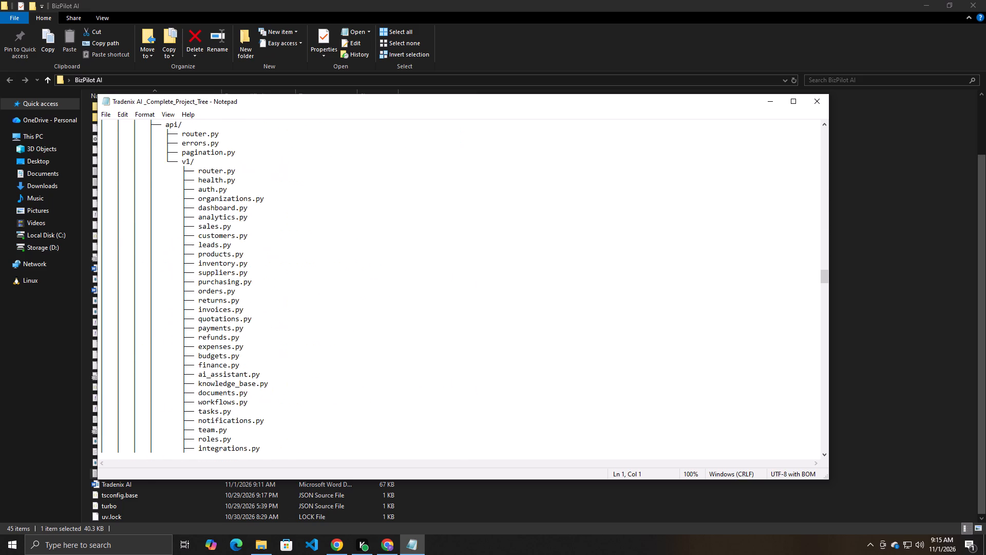
pyautogui.scroll(-9, 221, 269)
pyautogui.scroll(1, 221, 269)
pyautogui.scroll(-1, 221, 269)
pyautogui.scroll(1, 221, 269)
pyautogui.scroll(-20, 221, 269)
pyautogui.scroll(-3, 221, 269)
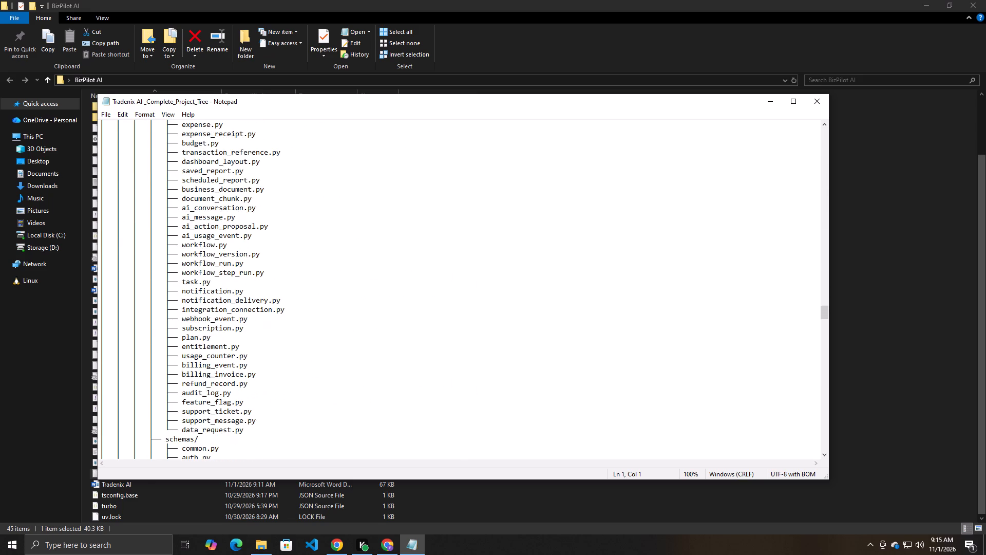
pyautogui.scroll(1, 221, 269)
pyautogui.scroll(-20, 221, 269)
pyautogui.scroll(-3, 221, 269)
pyautogui.scroll(1, 221, 269)
pyautogui.scroll(-7, 221, 269)
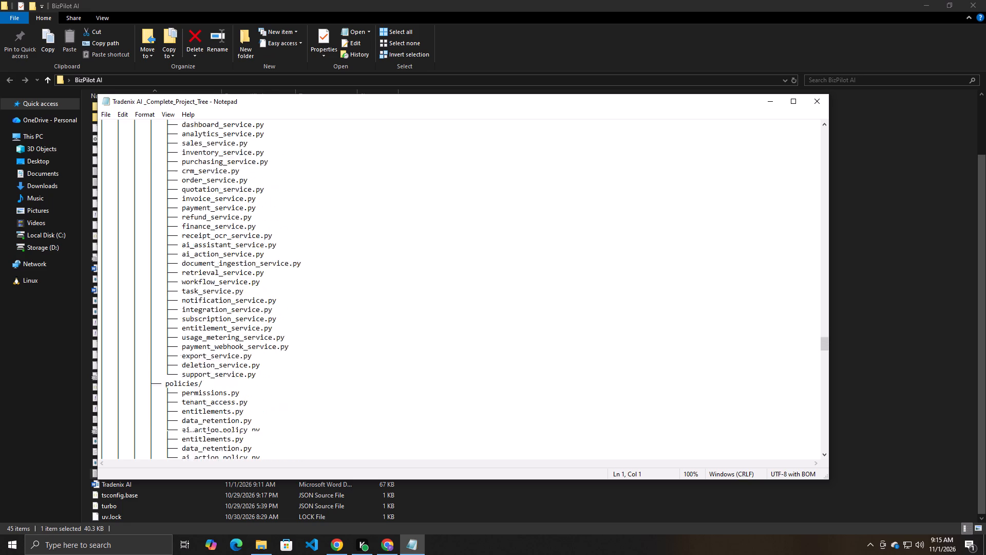
pyautogui.scroll(-18, 221, 269)
pyautogui.scroll(-8, 221, 269)
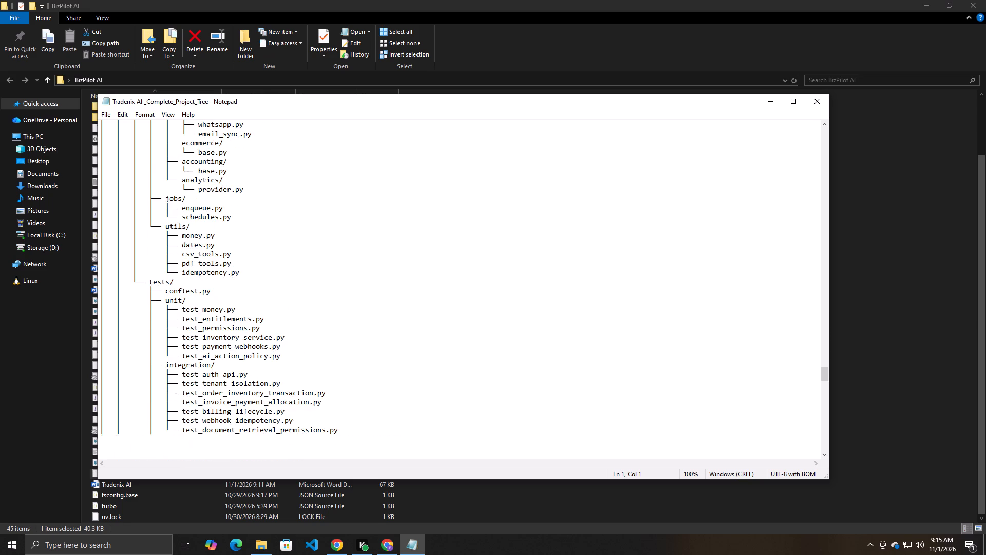
pyautogui.scroll(-12, 221, 269)
pyautogui.scroll(1, 221, 269)
pyautogui.scroll(-1, 221, 269)
pyautogui.scroll(1, 221, 269)
pyautogui.scroll(-13, 221, 269)
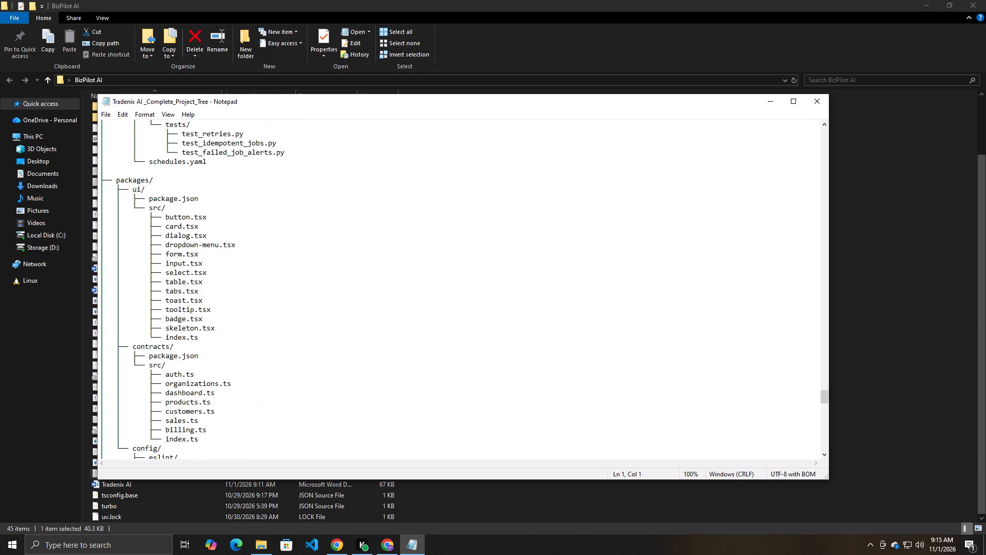
pyautogui.scroll(-20, 221, 269)
pyautogui.scroll(-11, 221, 269)
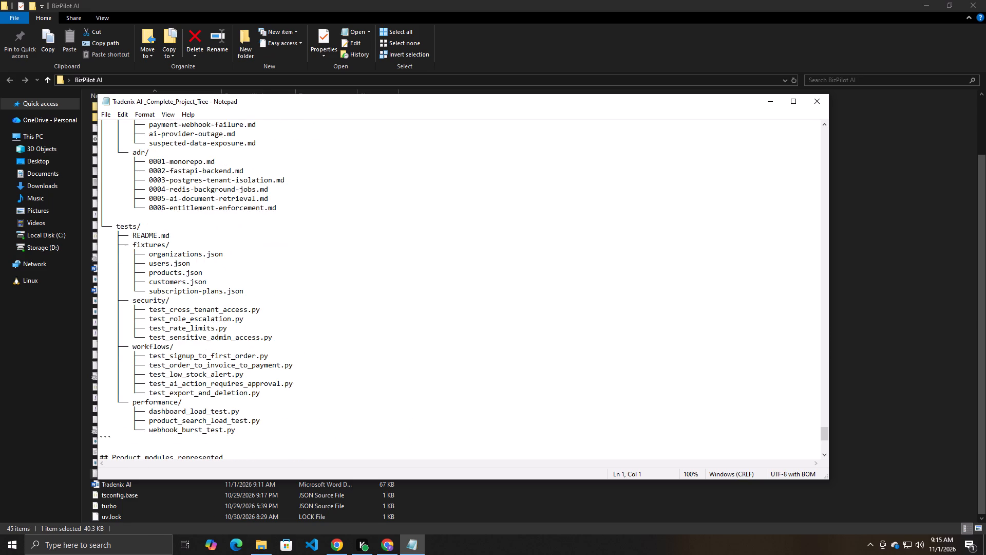
pyautogui.scroll(-3, 221, 269)
pyautogui.scroll(1, 221, 269)
pyautogui.scroll(-7, 221, 269)
pyautogui.scroll(2, 221, 269)
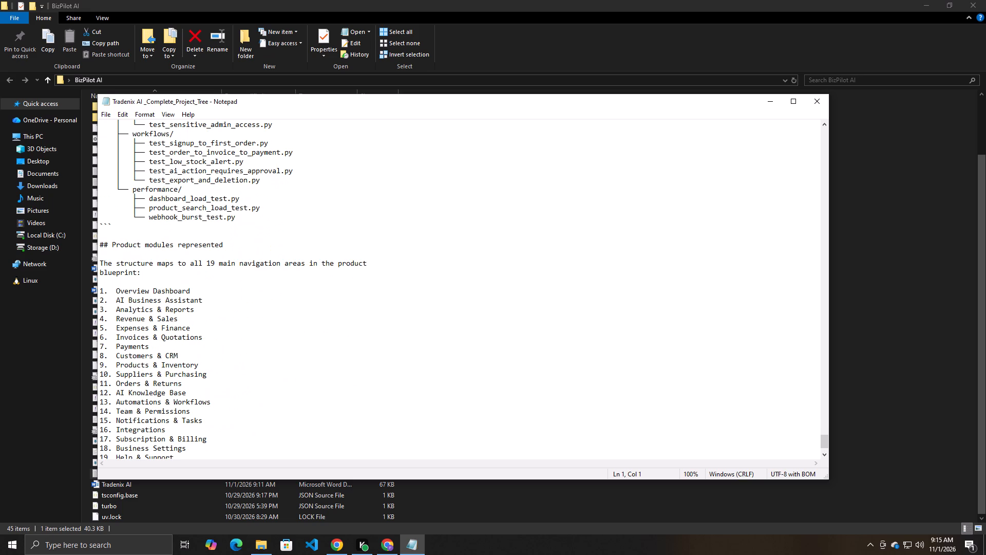
pyautogui.scroll(4, 221, 269)
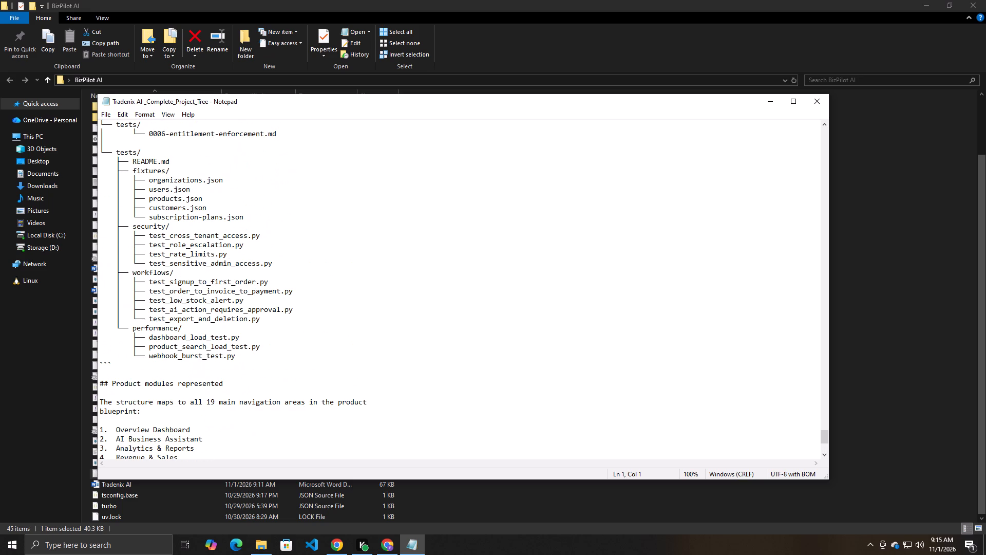
pyautogui.click(821, 100)
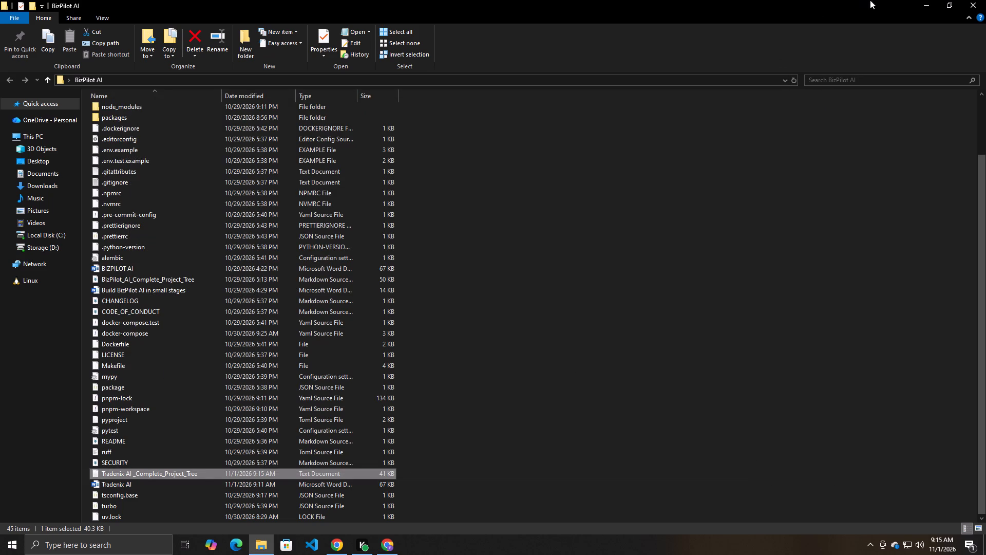
# Close the BizPilot AI folder window.
pyautogui.click(969, 0)
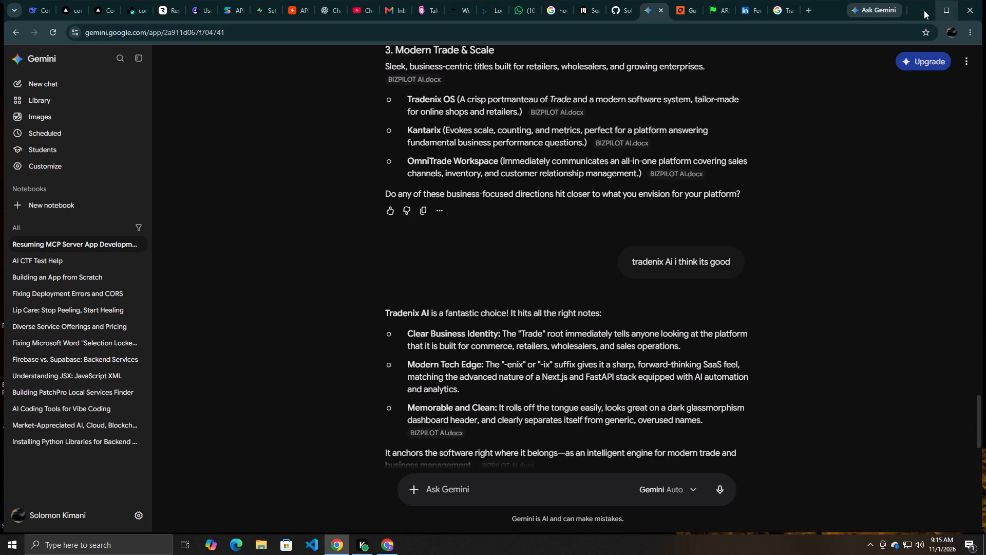
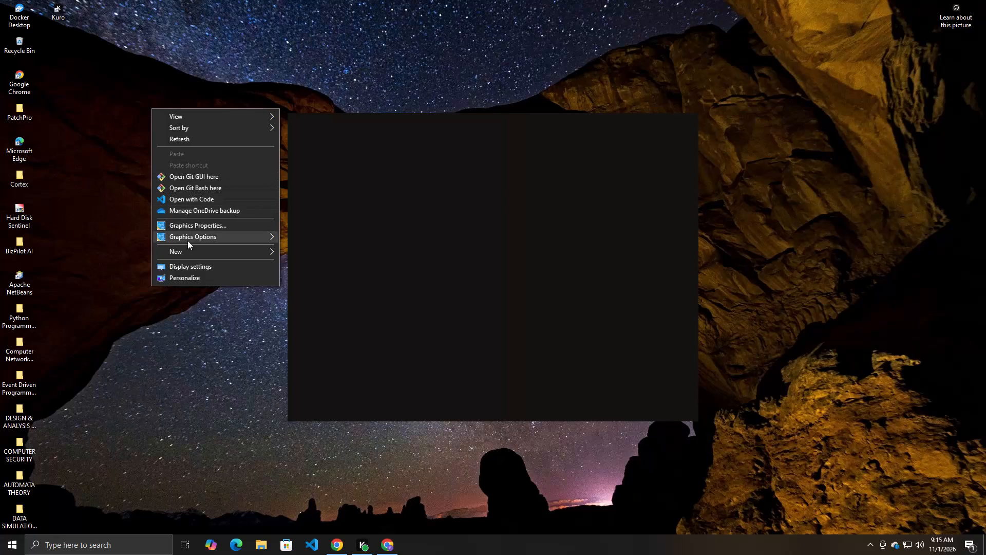
# Create a new desktop folder named Tradenix AI.
pyautogui.click(184, 253)
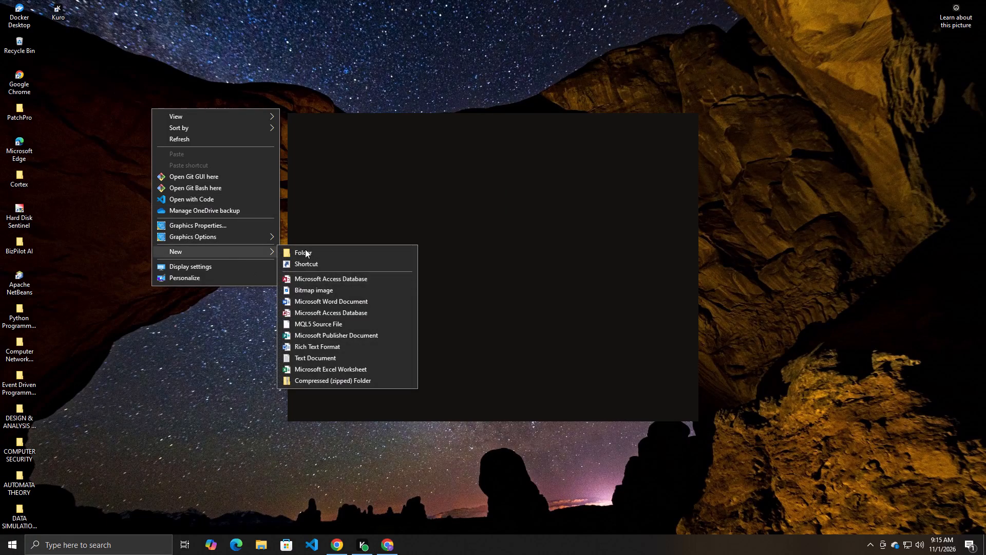
pyautogui.click(305, 249)
pyautogui.press('BackSpace')
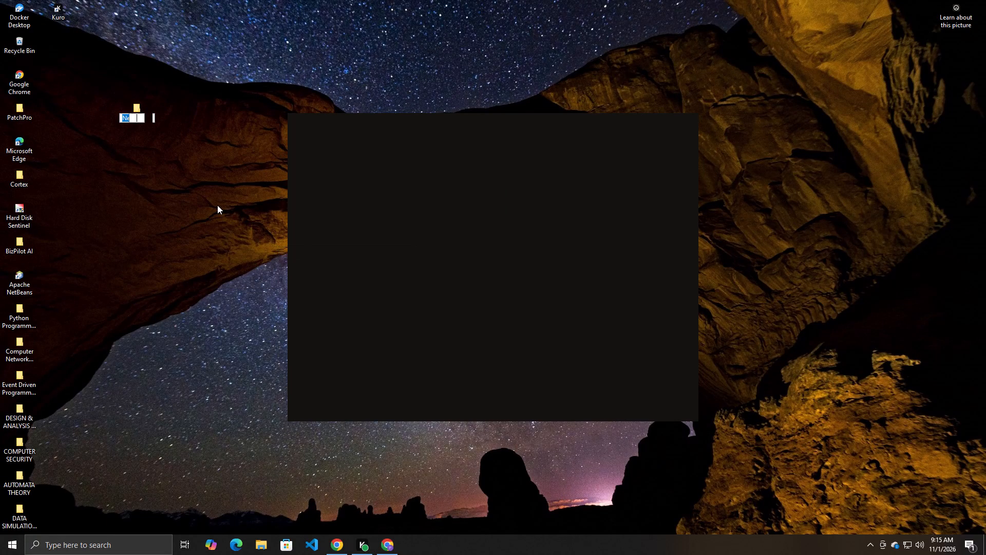
pyautogui.hotkey('ctrl', 'v')
pyautogui.press('Return')
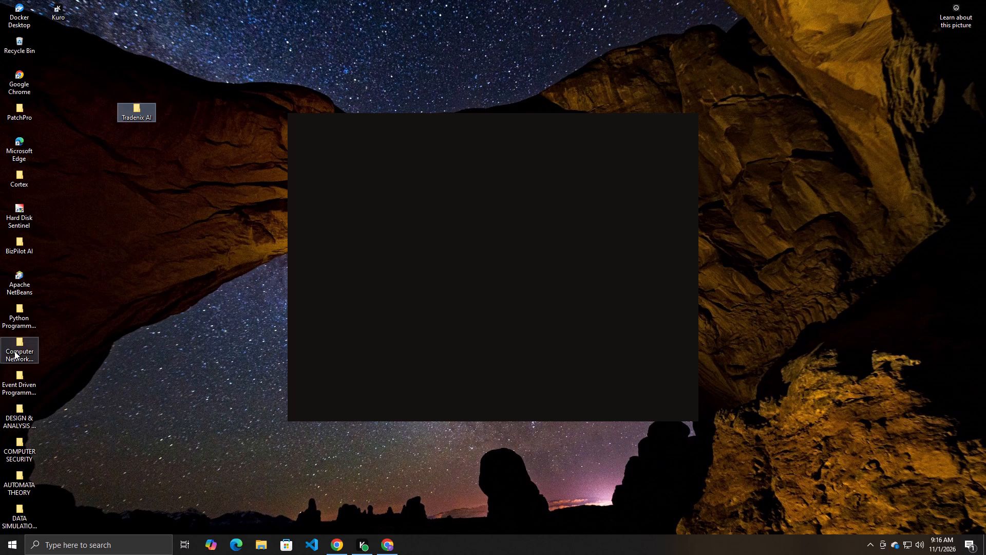
# Open a new File Explorer window at the BizPilot AI folder on the Storage (D:) Desktop, with the Desktop's subfolders expanded in the tree.
pyautogui.rightClick(264, 546)
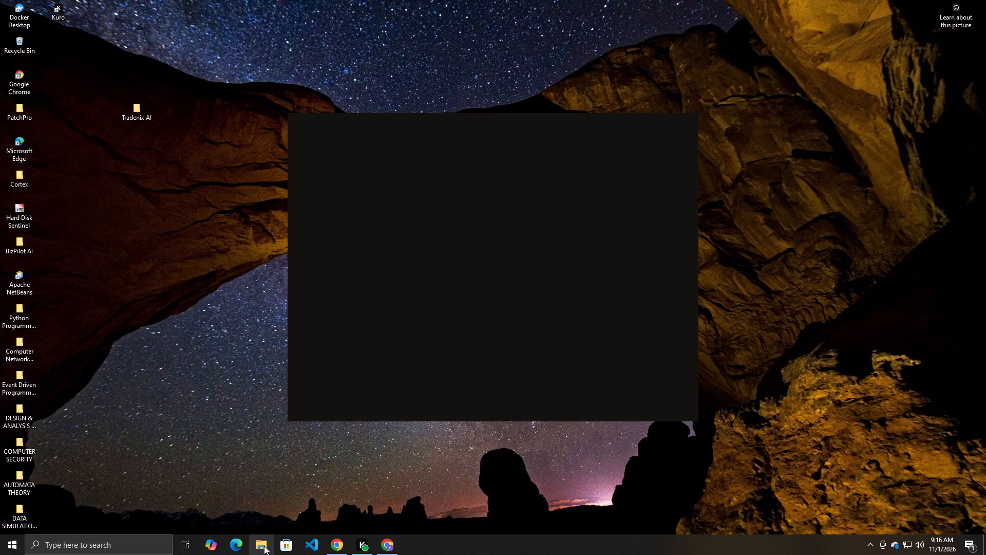
pyautogui.click(244, 508)
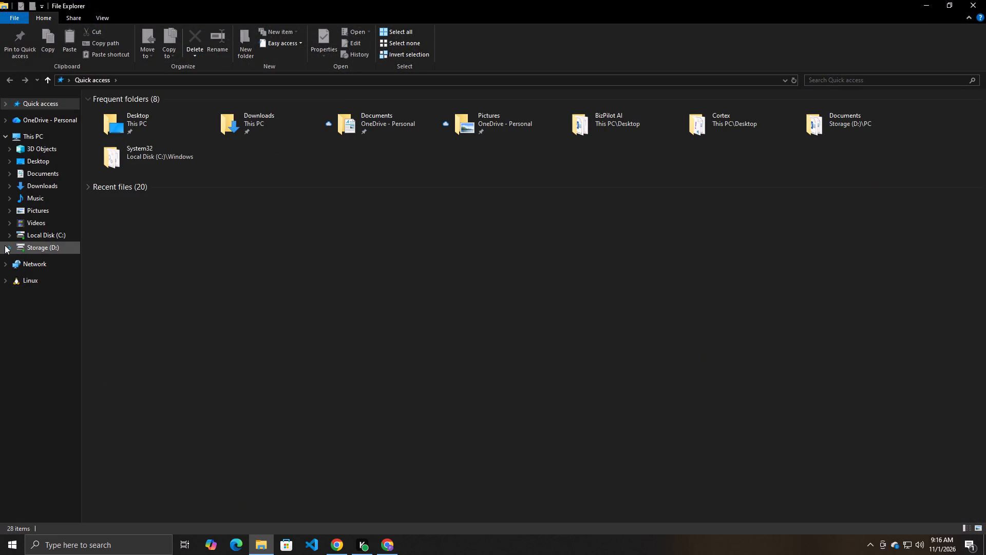
pyautogui.click(6, 247)
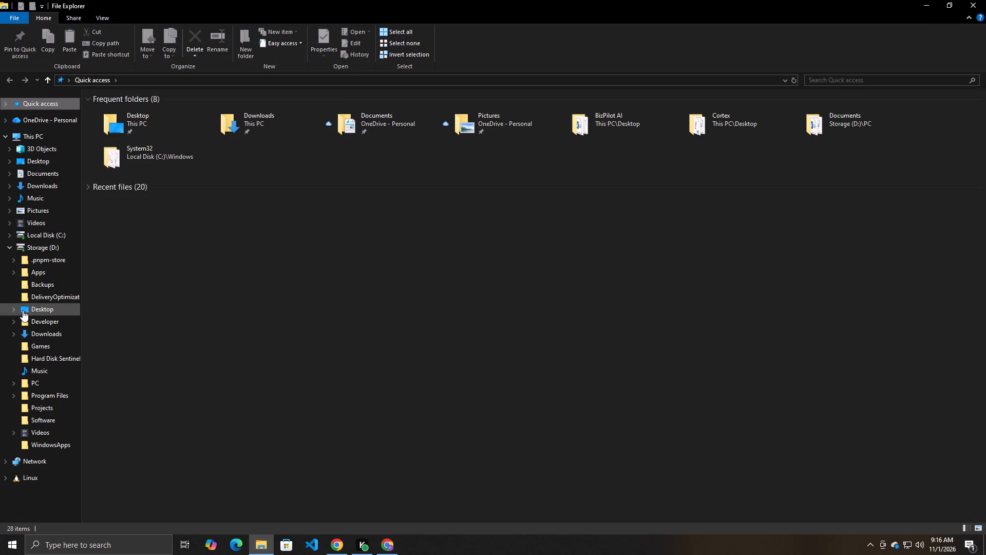
pyautogui.click(23, 310)
pyautogui.click(23, 310)
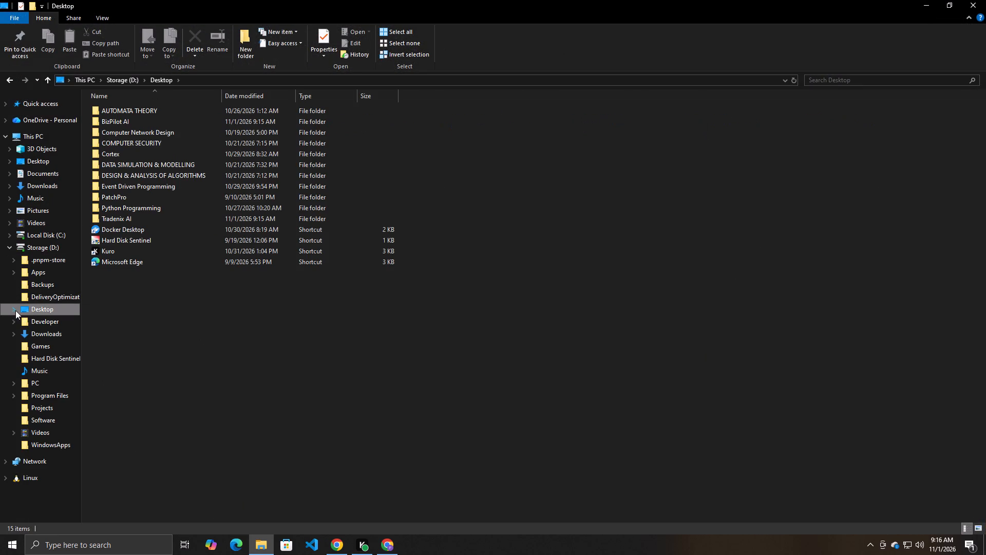
pyautogui.click(12, 308)
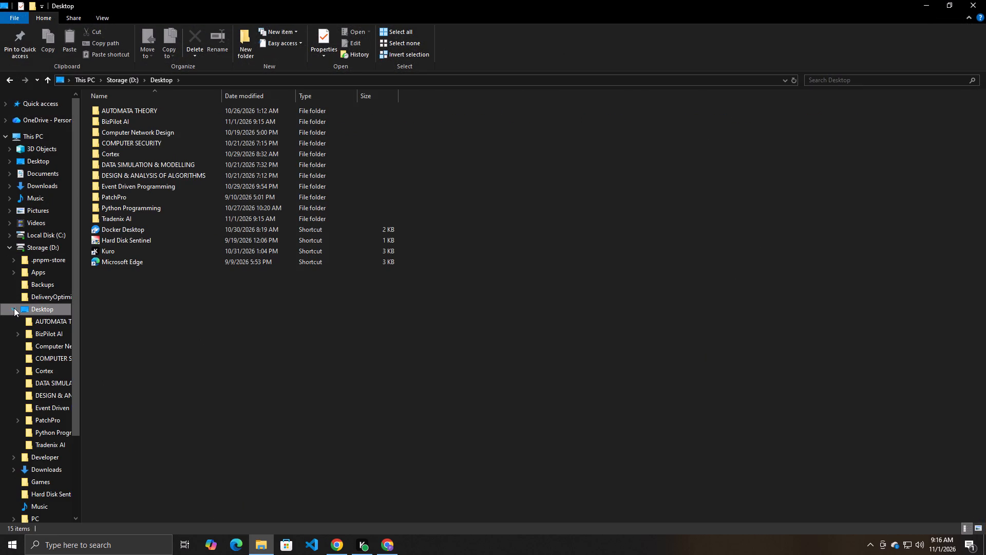
pyautogui.click(53, 332)
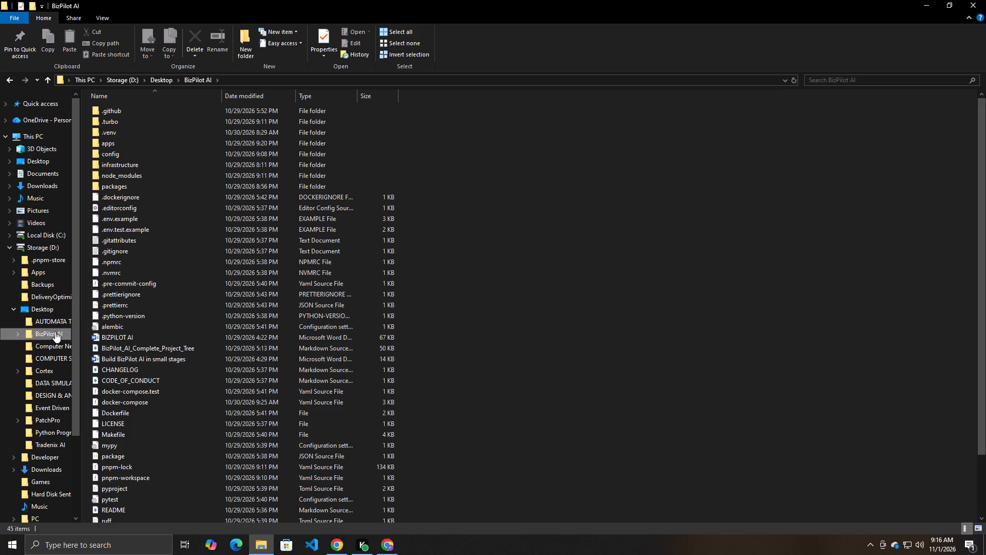
# Move the Tradenix AI Word document and the Tradenix AI _Complete_Project_Tree text file from BizPilot AI into the Tradenix AI folder.
pyautogui.scroll(-6, 193, 238)
pyautogui.scroll(1, 196, 237)
pyautogui.scroll(-3, 196, 237)
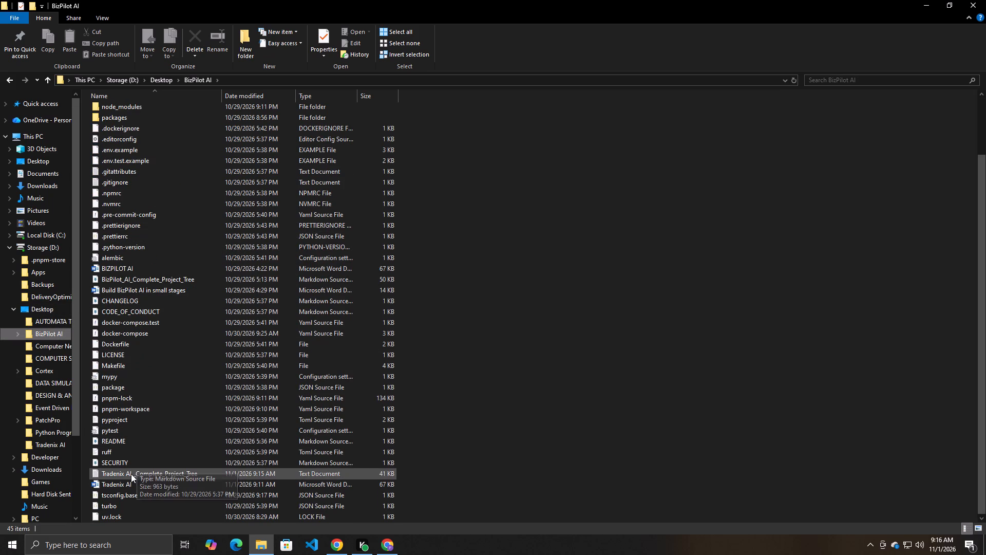
pyautogui.moveTo(123, 484); pyautogui.dragTo(67, 451)
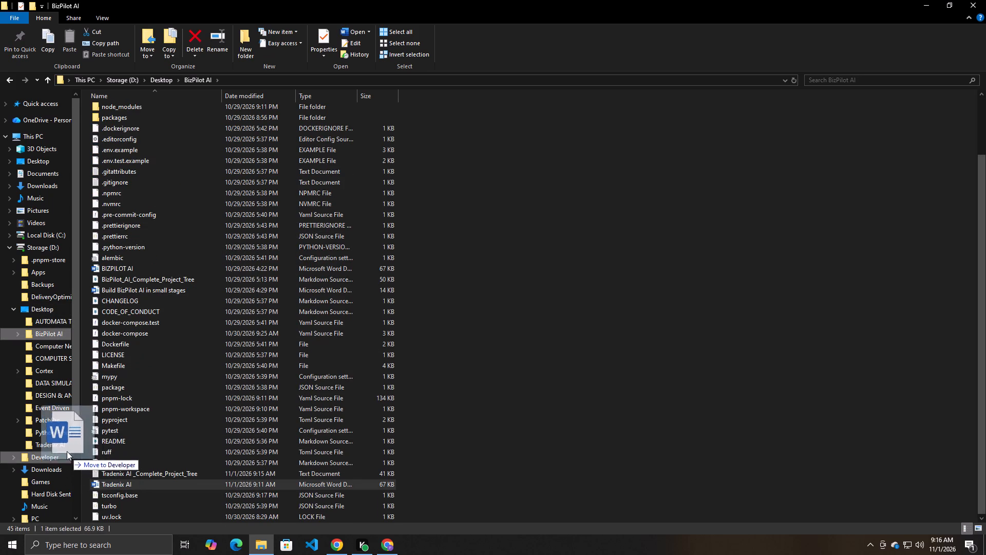
pyautogui.moveTo(67, 451); pyautogui.dragTo(49, 445)
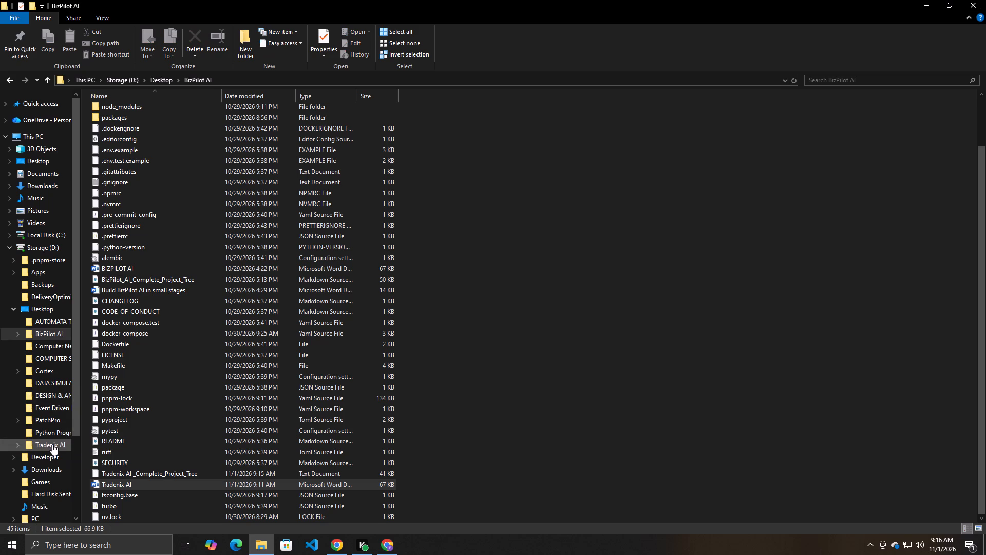
pyautogui.moveTo(119, 483); pyautogui.dragTo(108, 477)
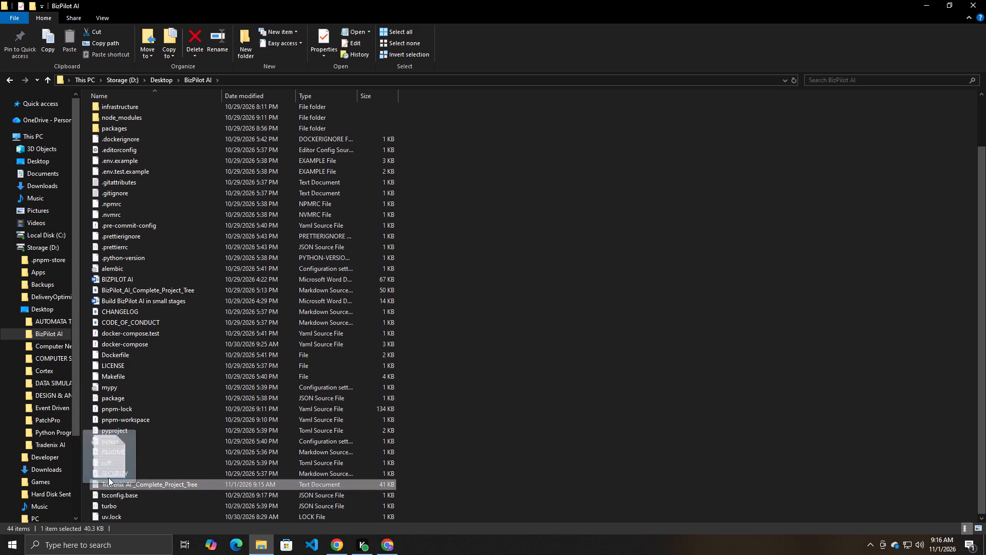
pyautogui.moveTo(108, 477); pyautogui.dragTo(42, 441)
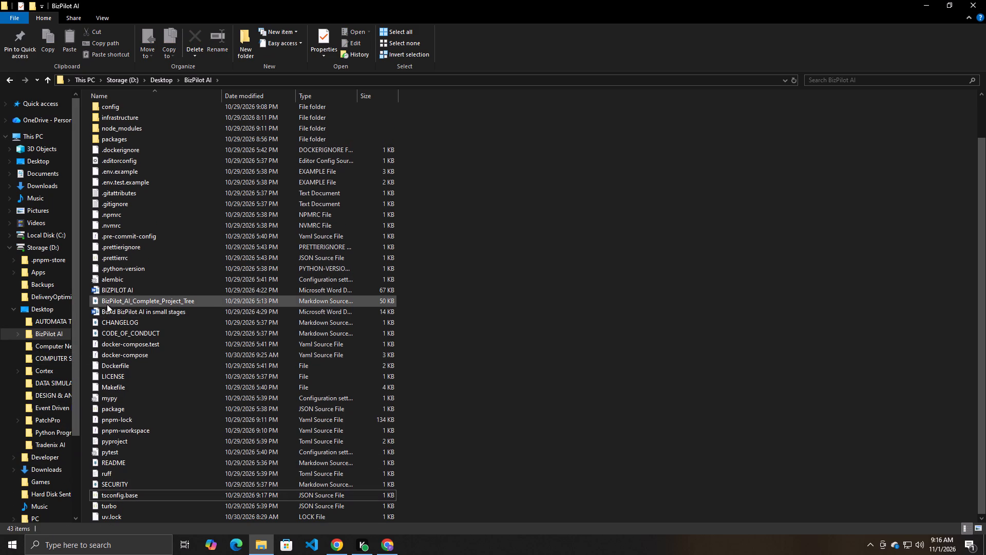
# Move the BizPilot_AI_Complete_Project_Tree Markdown file into the Tradenix AI folder.
pyautogui.moveTo(115, 300); pyautogui.dragTo(5, 421)
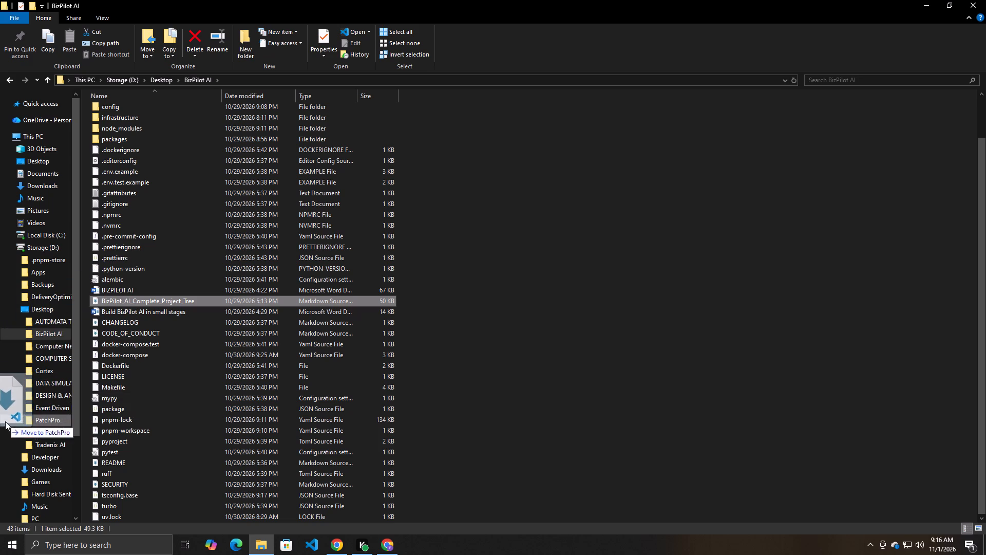
pyautogui.moveTo(5, 421); pyautogui.dragTo(14, 447)
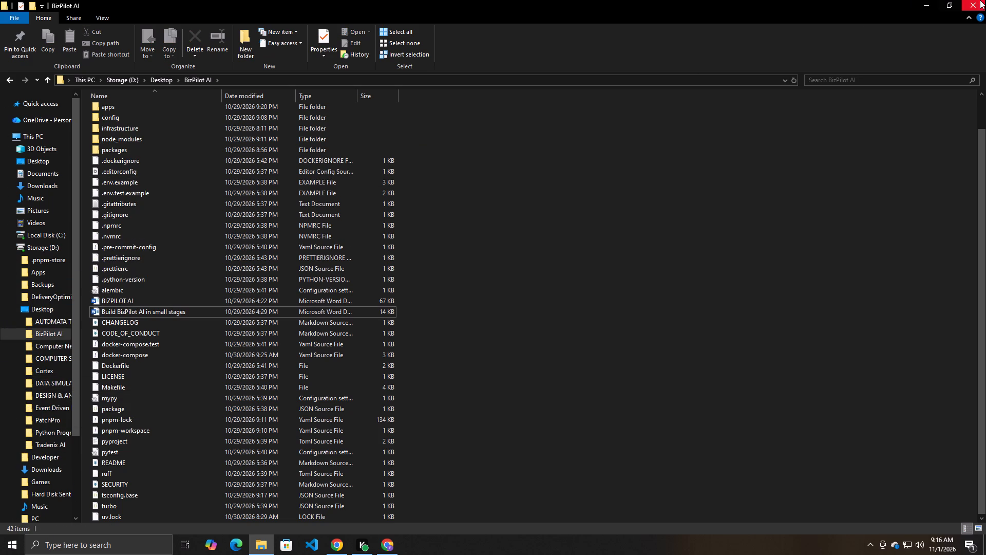
# Open the Tradenix AI folder.
pyautogui.click(37, 440)
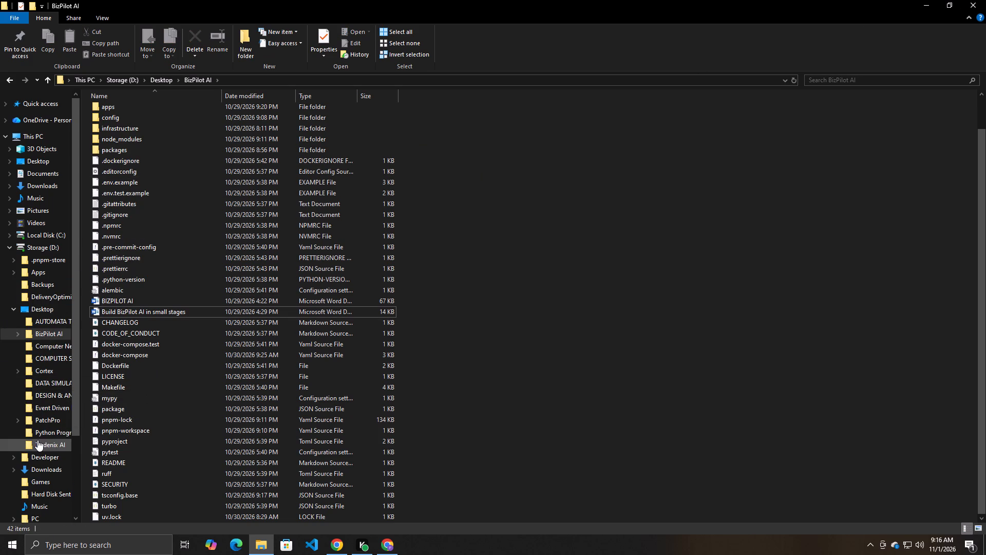